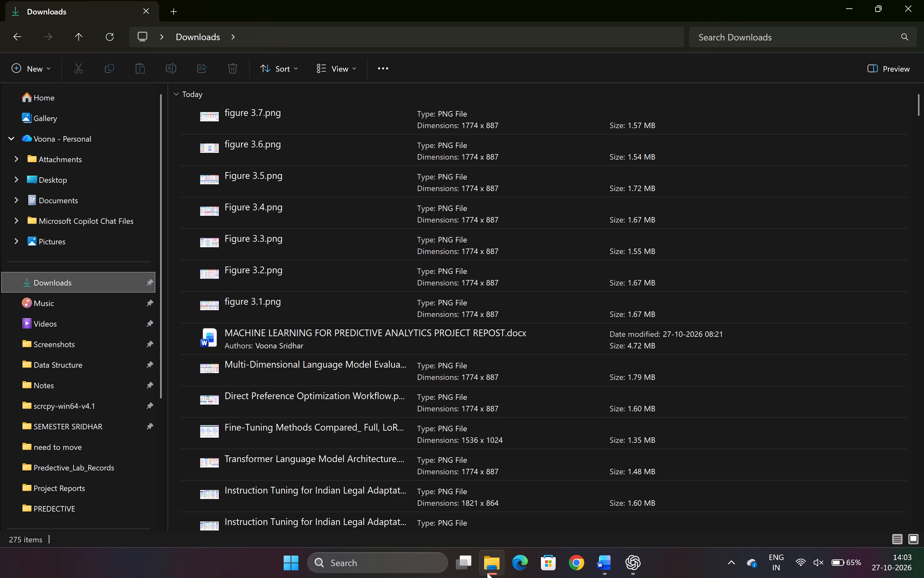
Switch to the project report in Word and examine chapter 3 backward from the Figure 3.7 placeholder to the section 3.4 datasets.
click(611, 556)
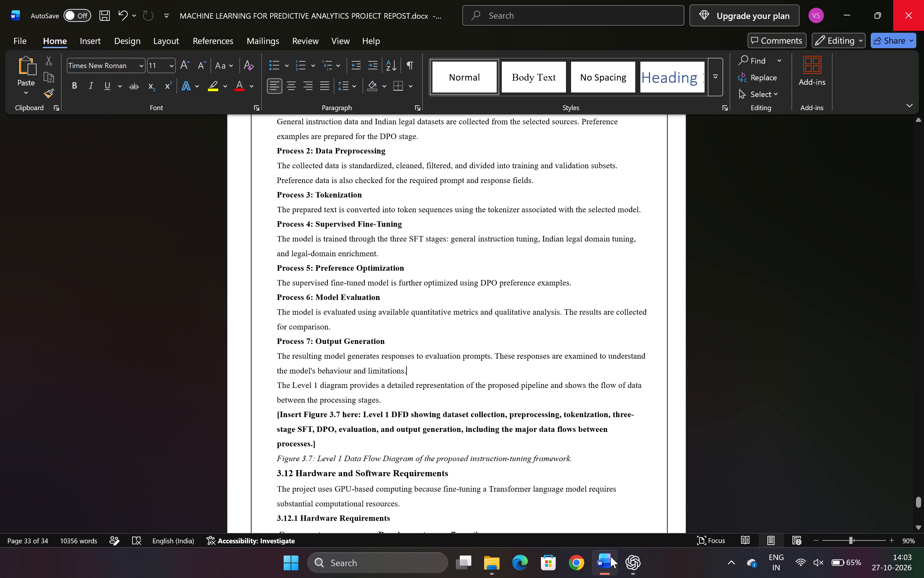
scroll(602, 355, up, 9)
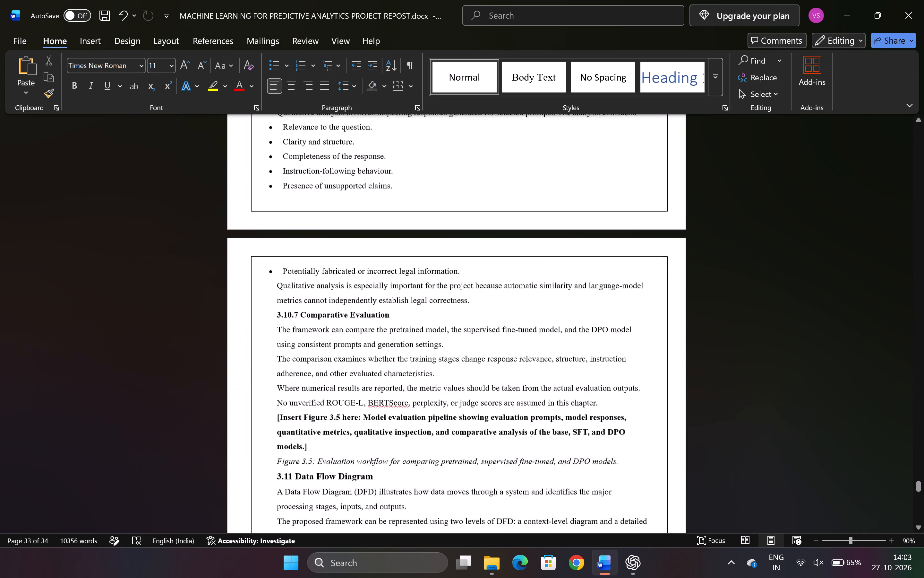
scroll(602, 355, up, 16)
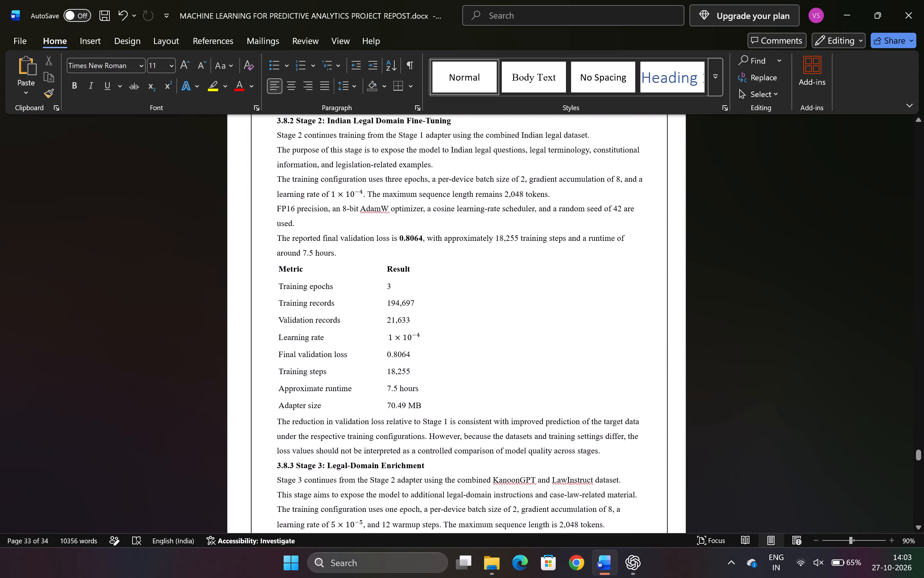
scroll(602, 355, up, 15)
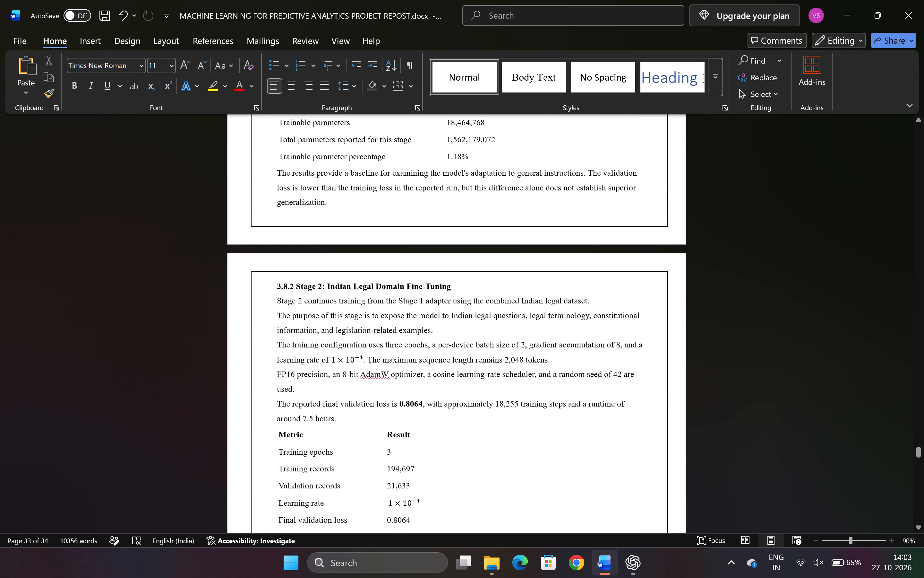
scroll(602, 355, up, 10)
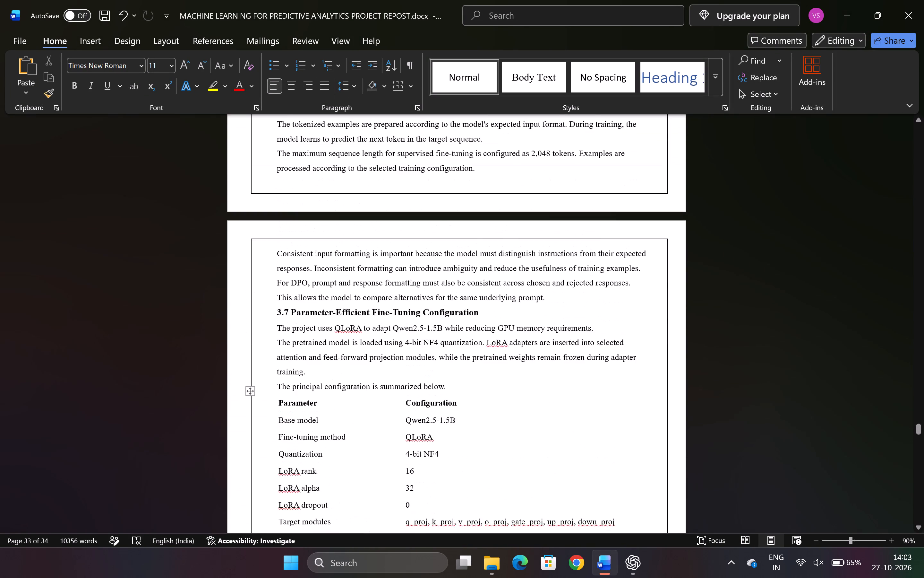
scroll(602, 355, up, 4)
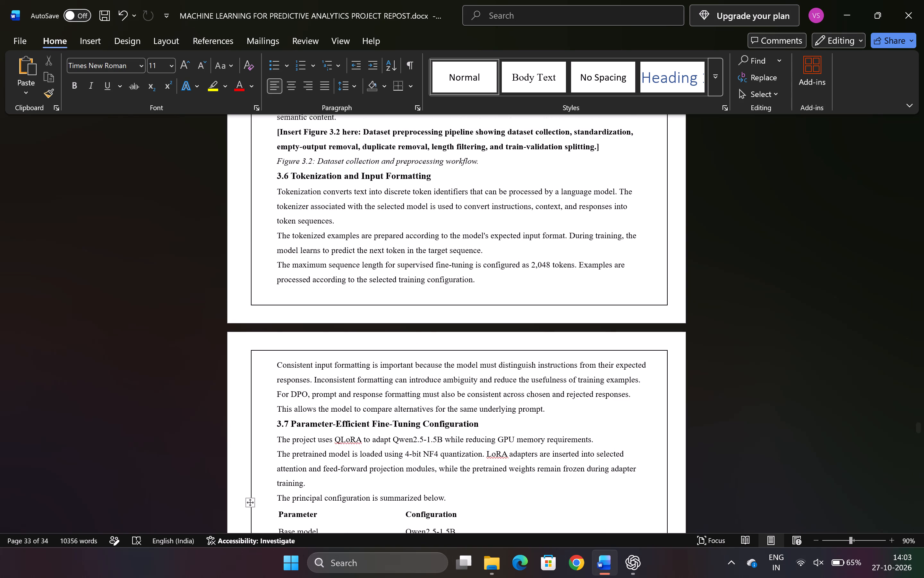
scroll(602, 355, up, 7)
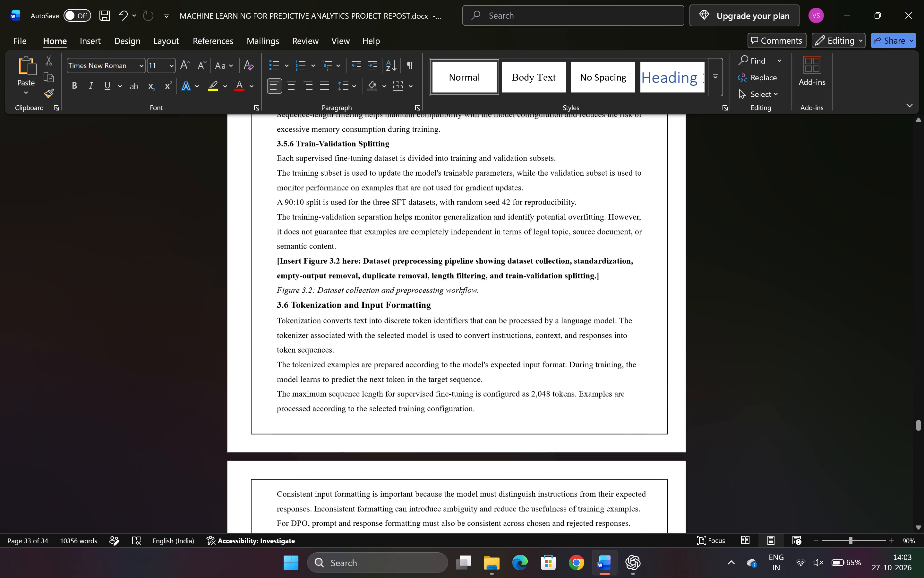
scroll(602, 355, up, 3)
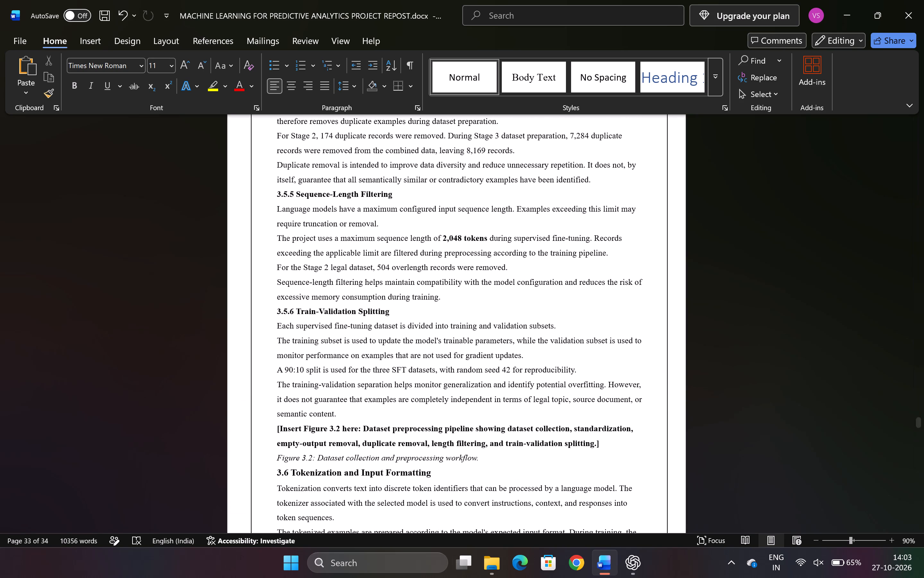
scroll(602, 355, up, 2)
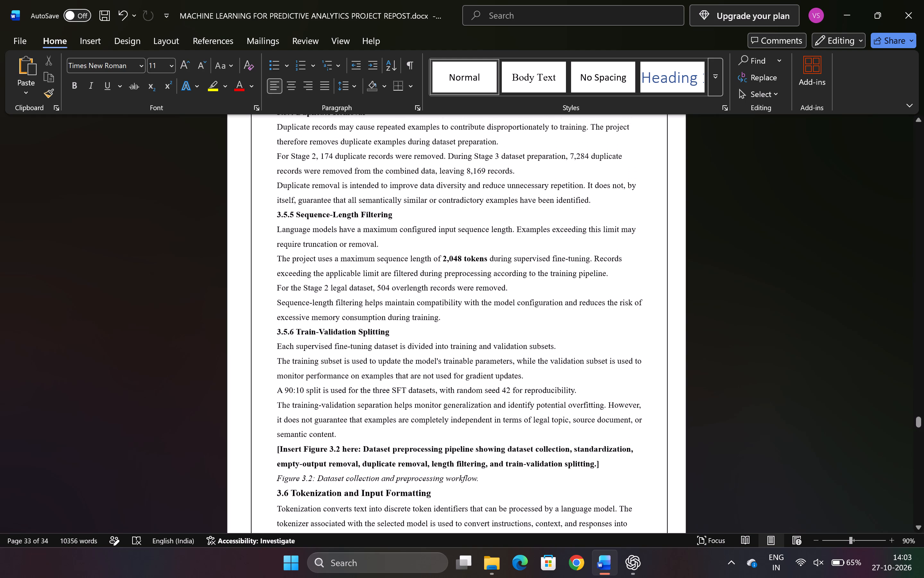
scroll(602, 355, up, 5)
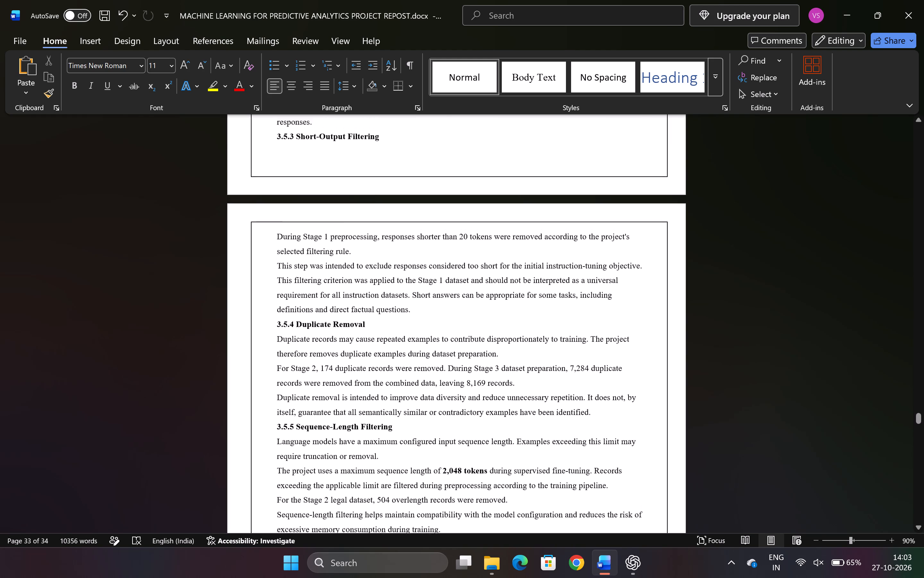
scroll(602, 355, up, 1)
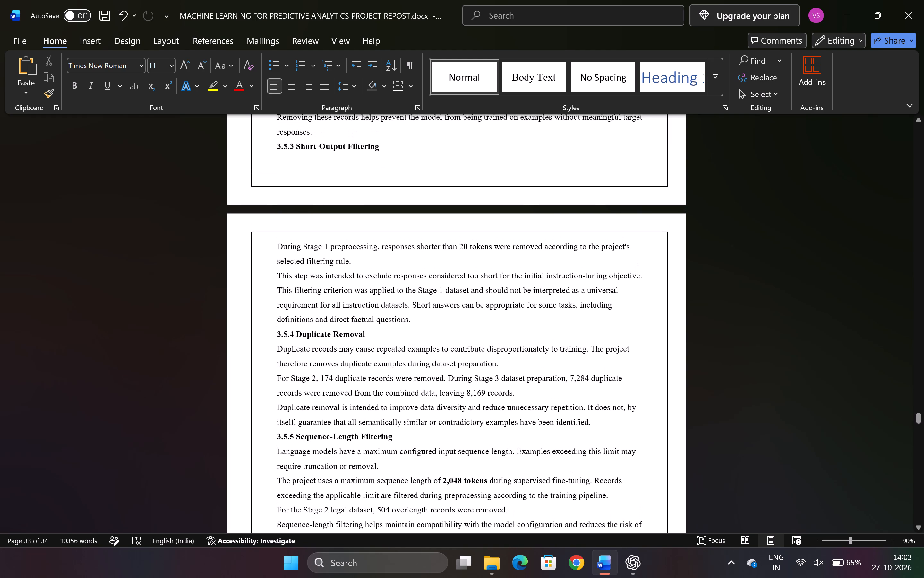
scroll(602, 355, up, 12)
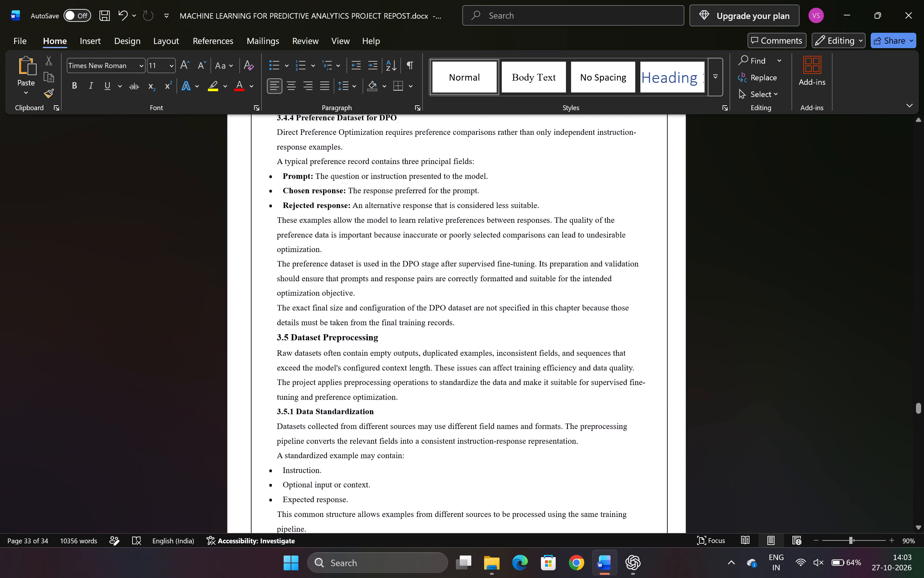
scroll(602, 355, up, 4)
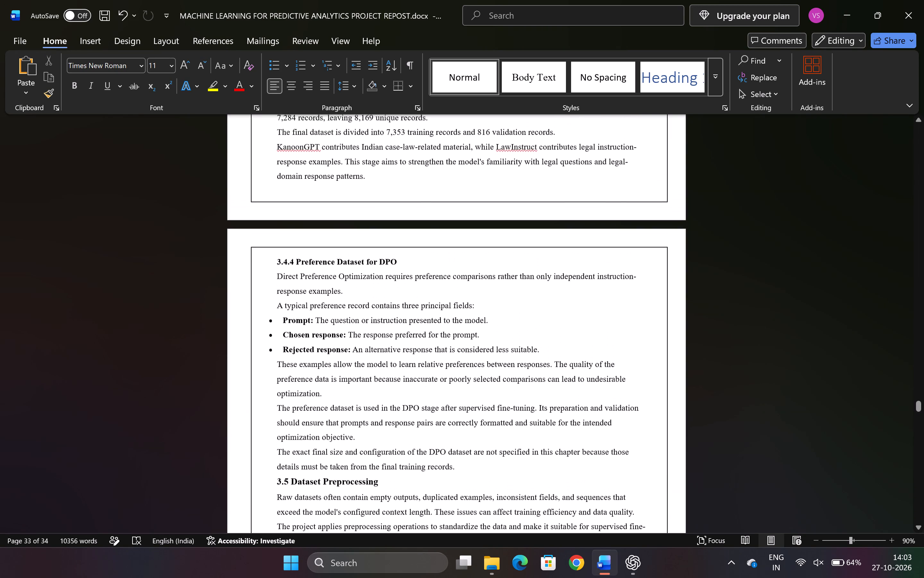
scroll(602, 355, up, 8)
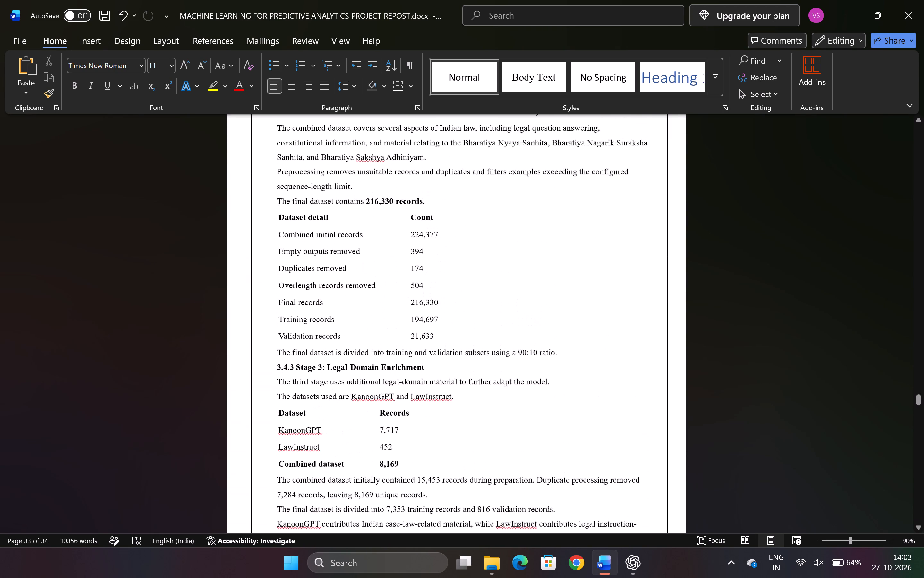
scroll(602, 355, up, 1)
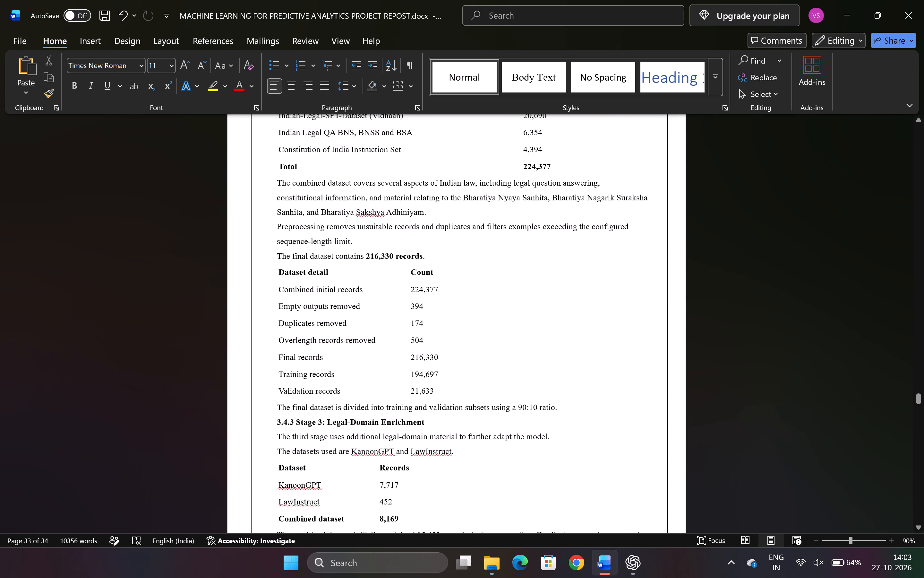
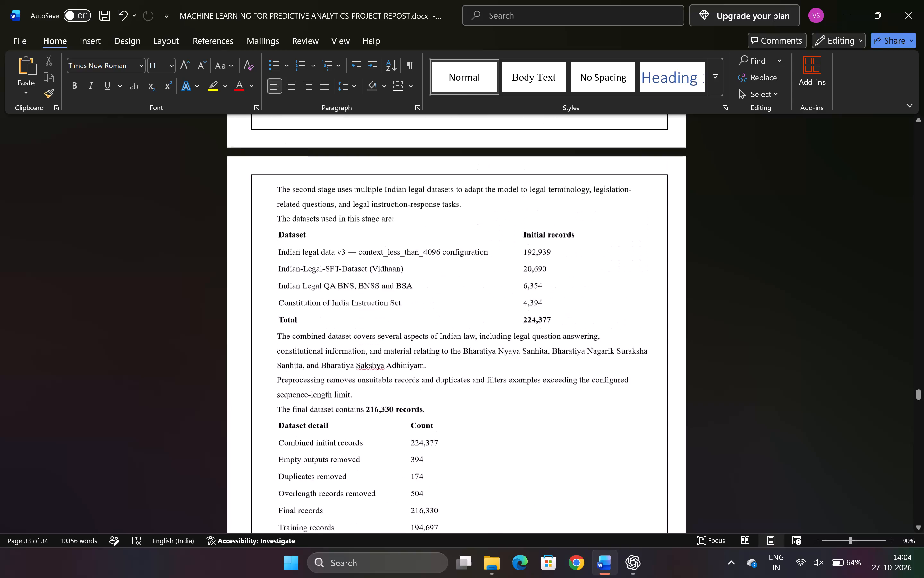
Add two blank lines above the 3.3 Base Model Selection heading, just after the Figure 3.1 placeholder and caption.
scroll(602, 355, up, 5)
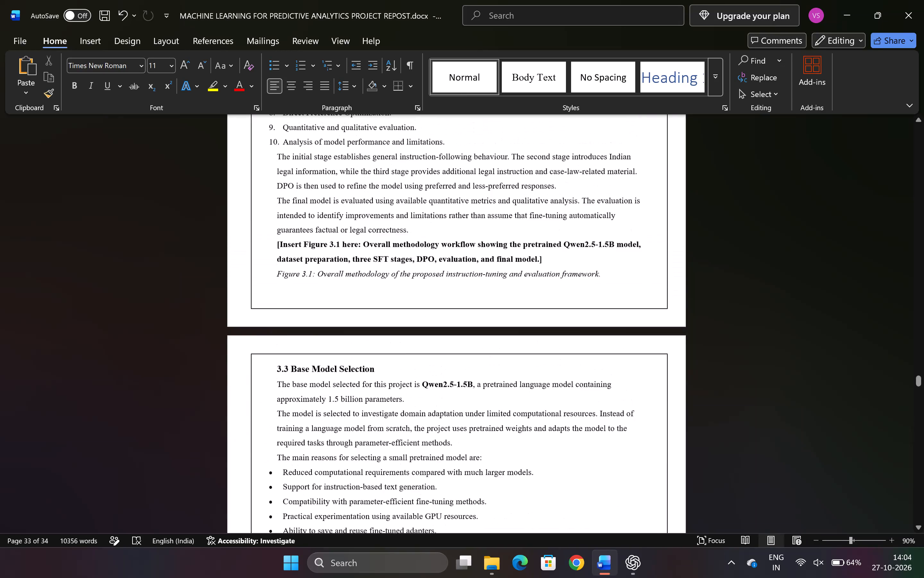
scroll(602, 355, up, 2)
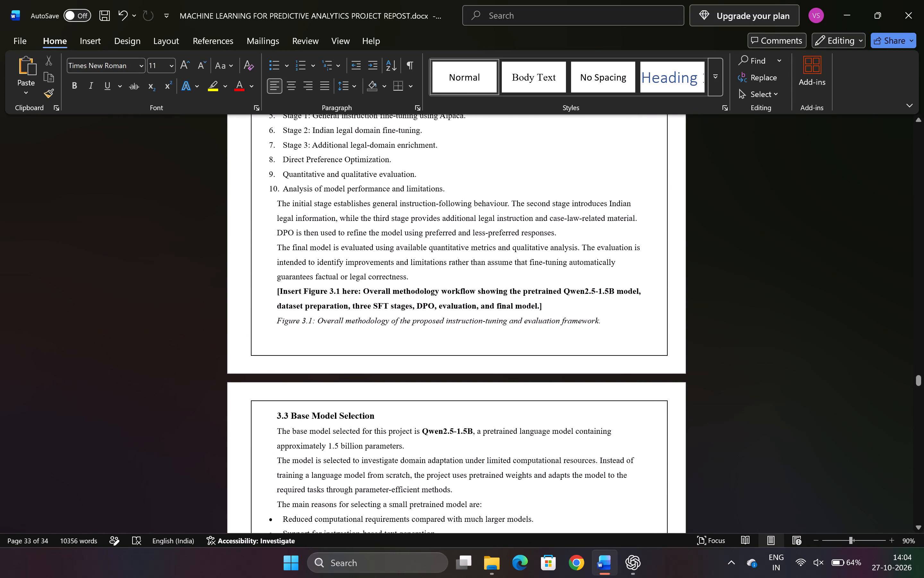
click(501, 280)
drag(501, 280, 398, 382)
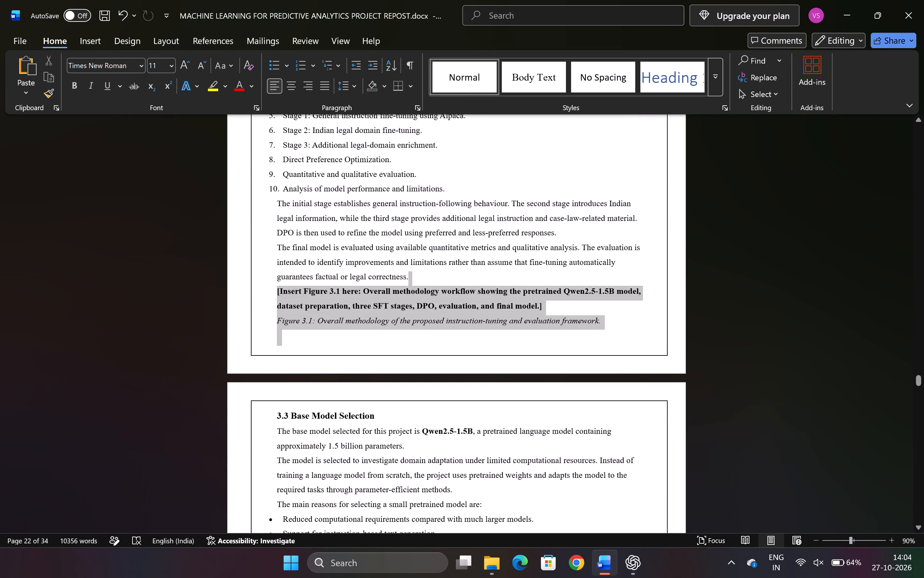
drag(398, 382, 387, 393)
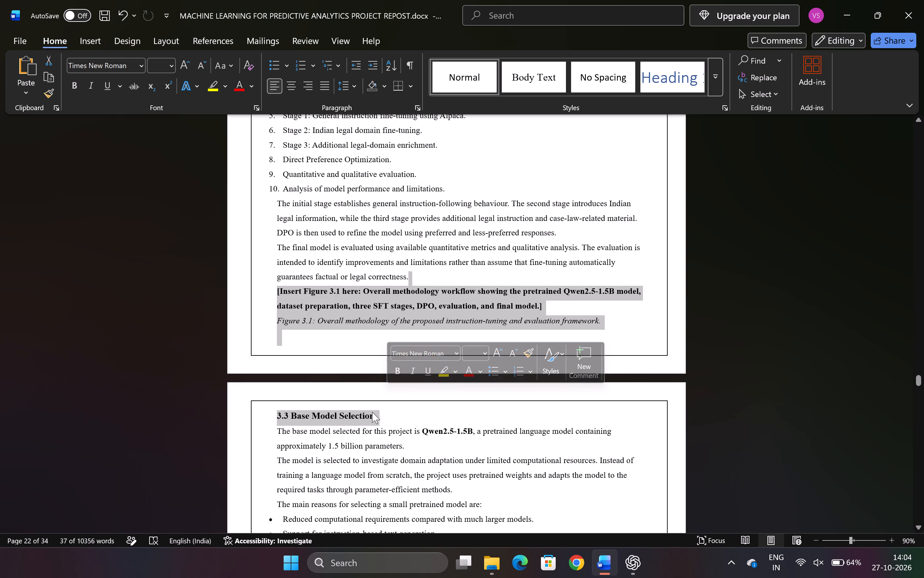
click(372, 412)
click(276, 415)
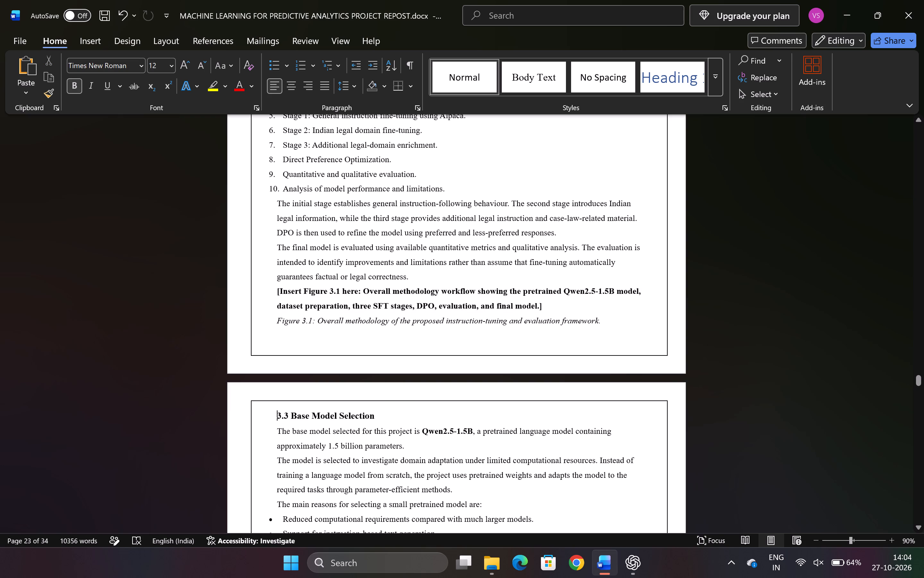
key(Return)
key(Return)
key(Up)
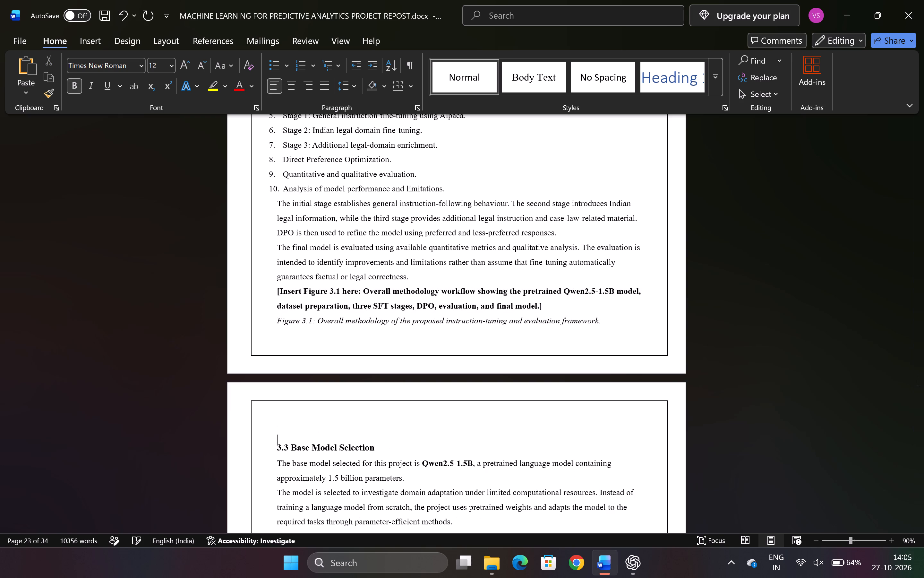
key(Up)
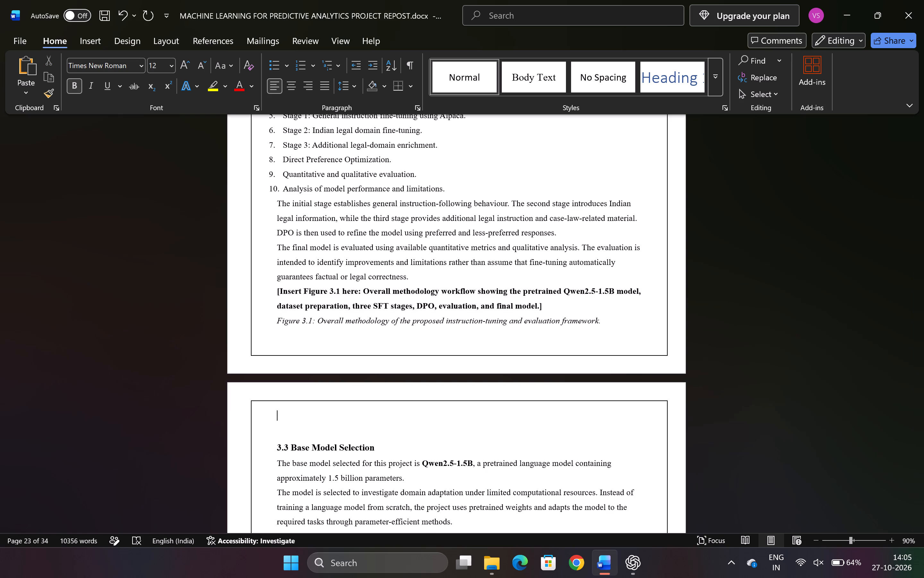
Copy figure 3.1.png from the Downloads folder in File Explorer and paste it into the Word report above the 3.3 heading.
key(alt+Tab)
click(276, 415)
click(266, 316)
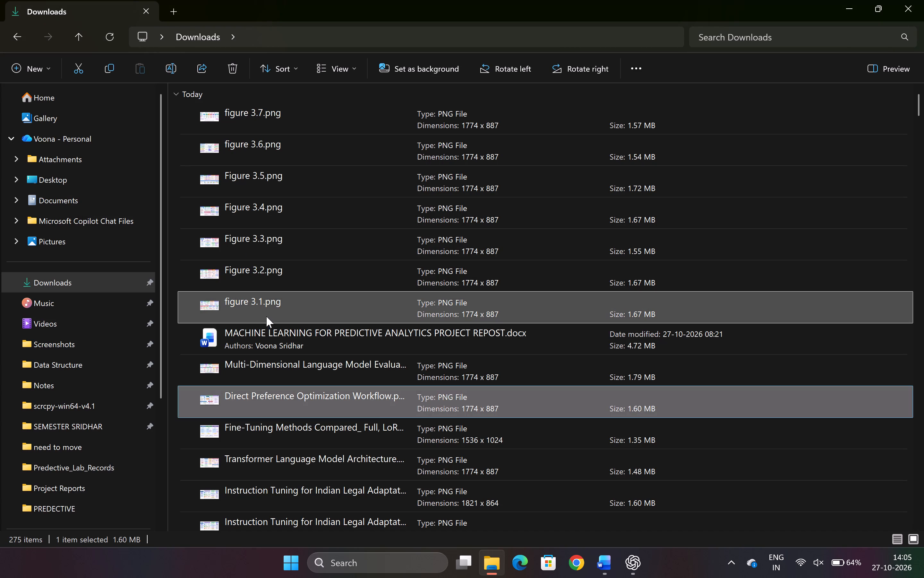
key(ctrl+c)
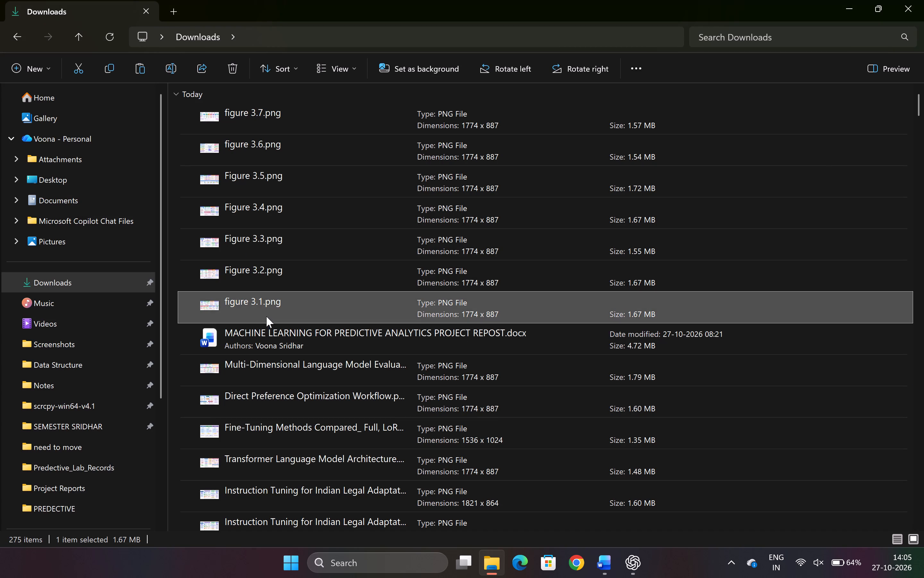
key(alt+Tab)
key(ctrl+v)
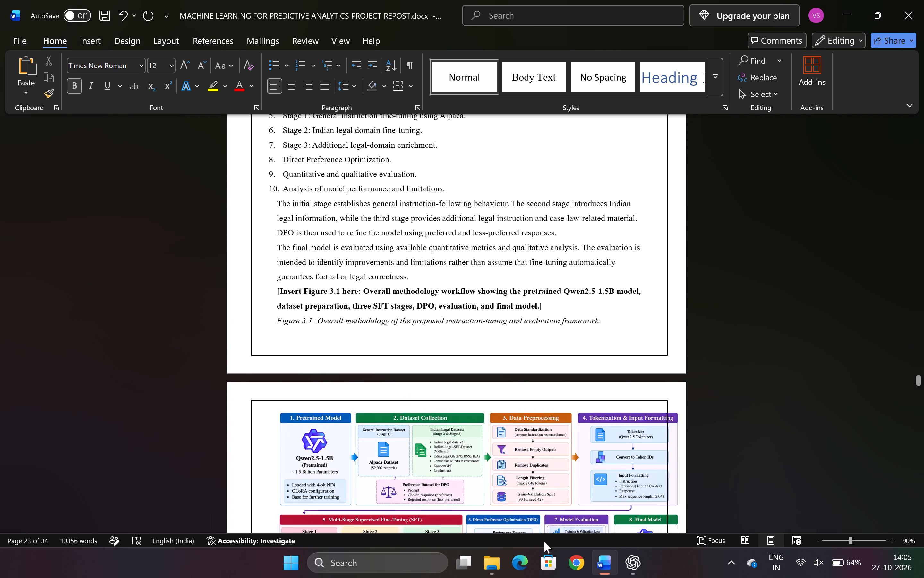
Set the Figure 3.1 picture's text wrapping to In Front of Text.
click(598, 377)
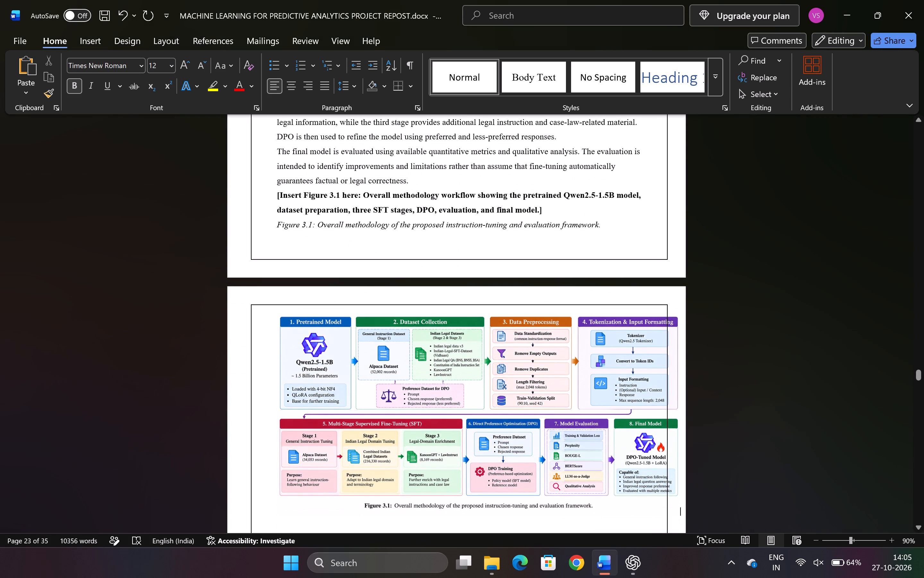
click(701, 324)
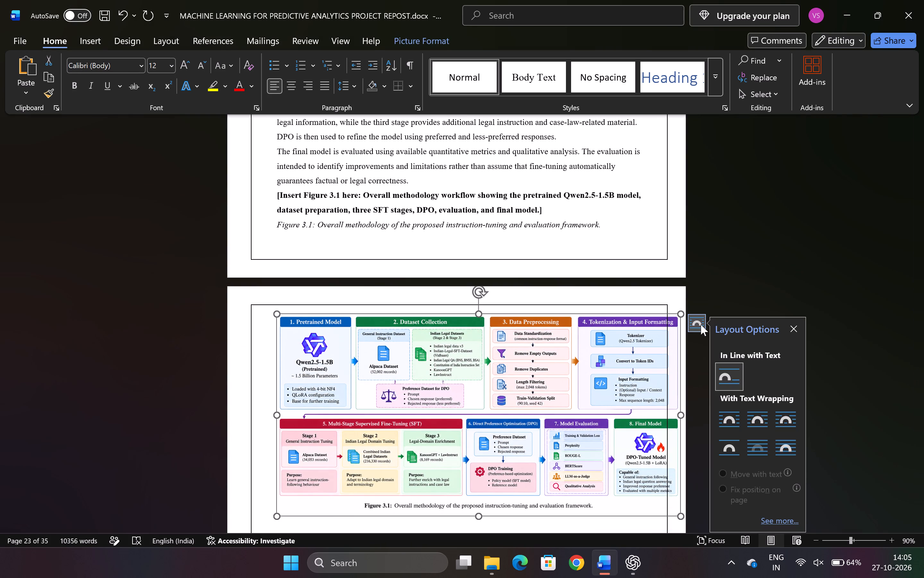
click(776, 439)
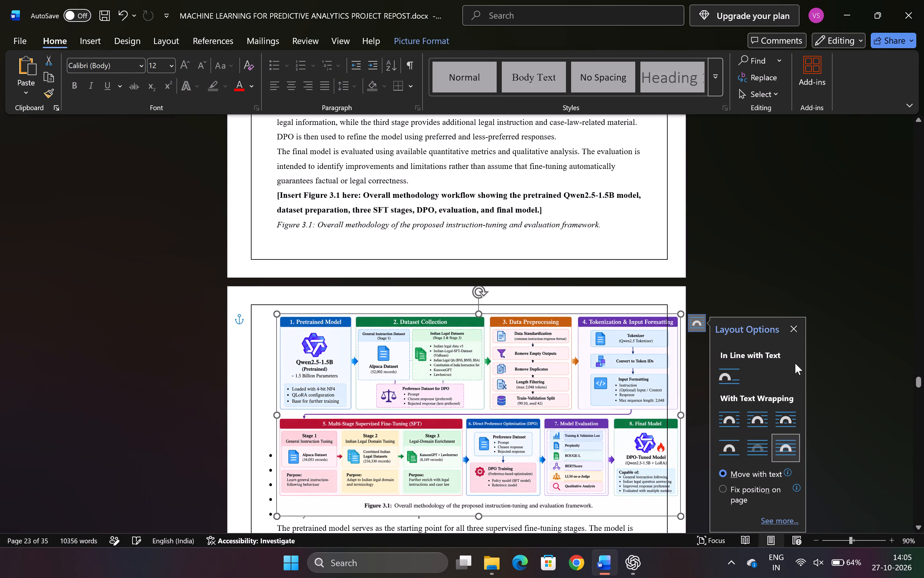
click(797, 328)
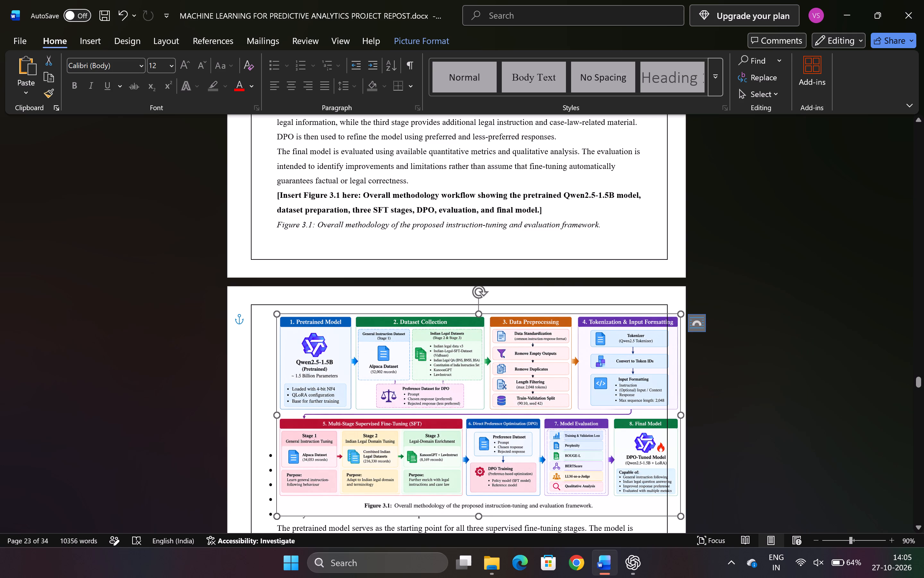
Insert twelve blank lines above the 3.3 Base Model Selection heading so it sits below the Figure 3.1 picture.
click(266, 340)
key(Return)
key(Return)
key(Return)
key(Return)
key(Return)
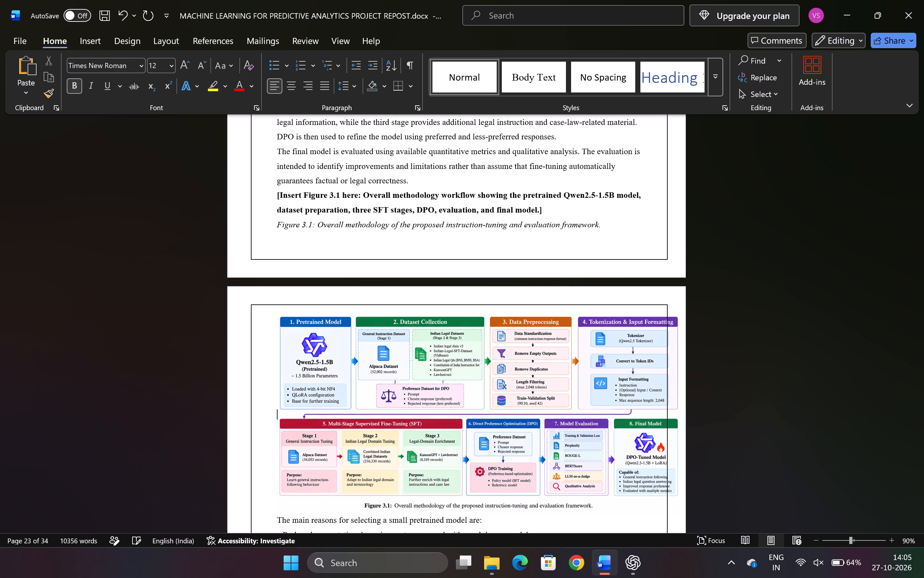
key(Return)
key(Return)
key(Return)
key(Return)
key(Return)
key(Return)
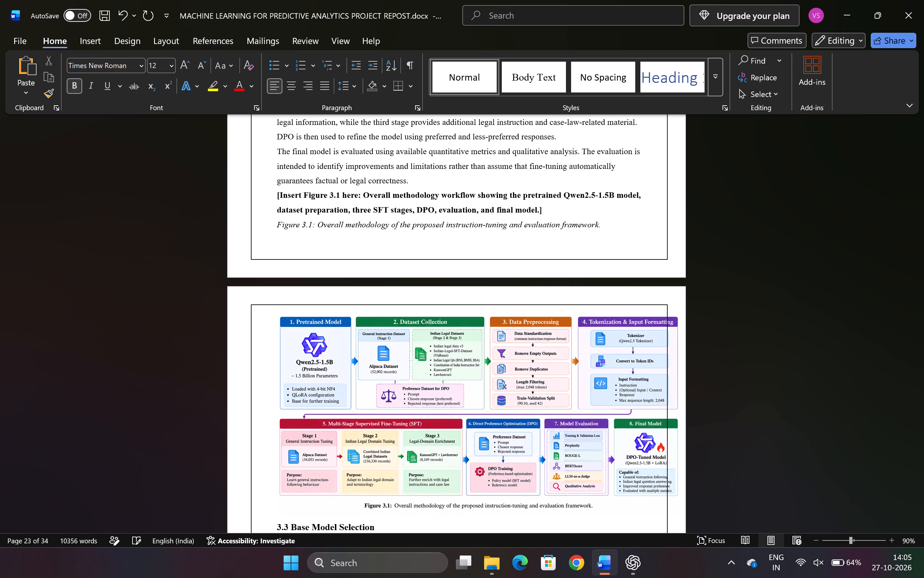
key(Return)
Move the Figure 3.1 picture to fit between the side page borders and nudge it up against the top border.
click(600, 357)
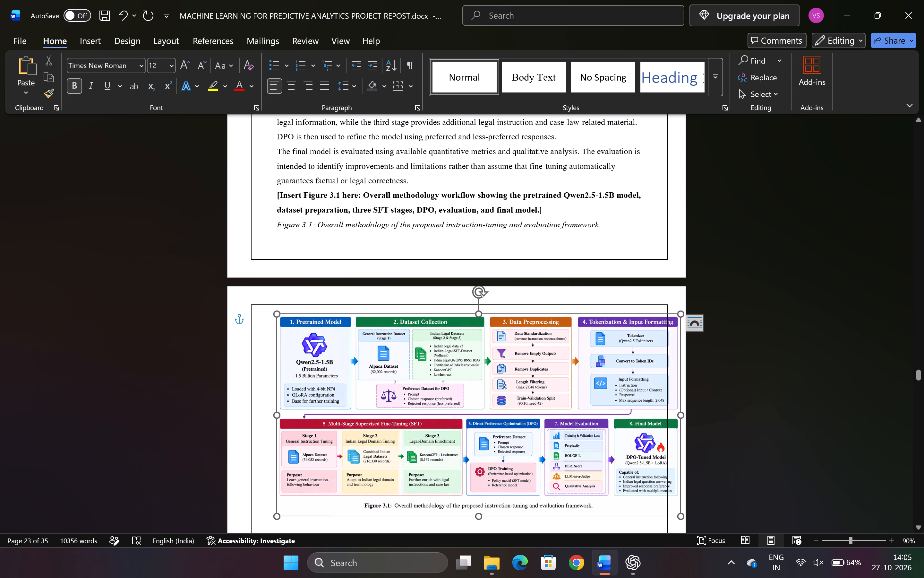
drag(600, 357, 588, 352)
ctrl+scroll(704, 357, up, 2)
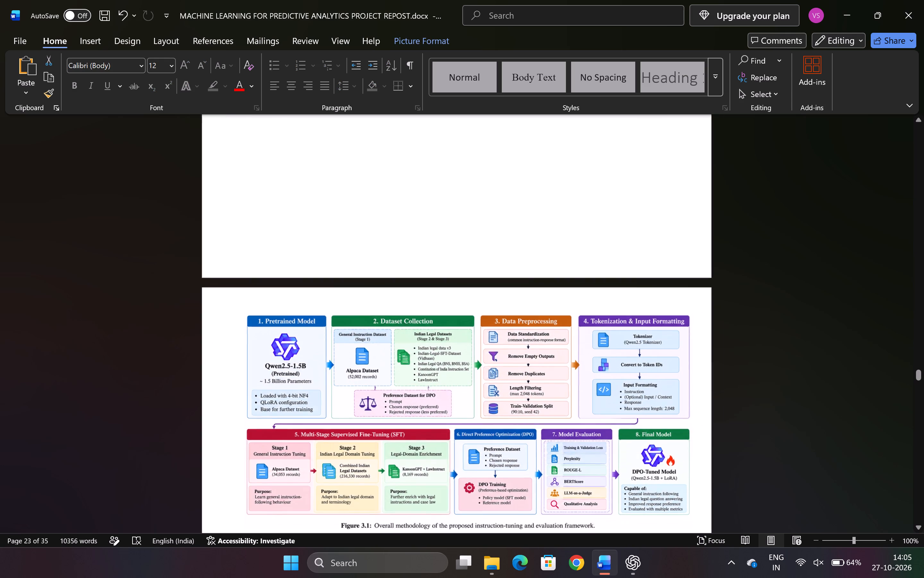
ctrl+scroll(704, 357, up, 3)
scroll(704, 357, down, 1)
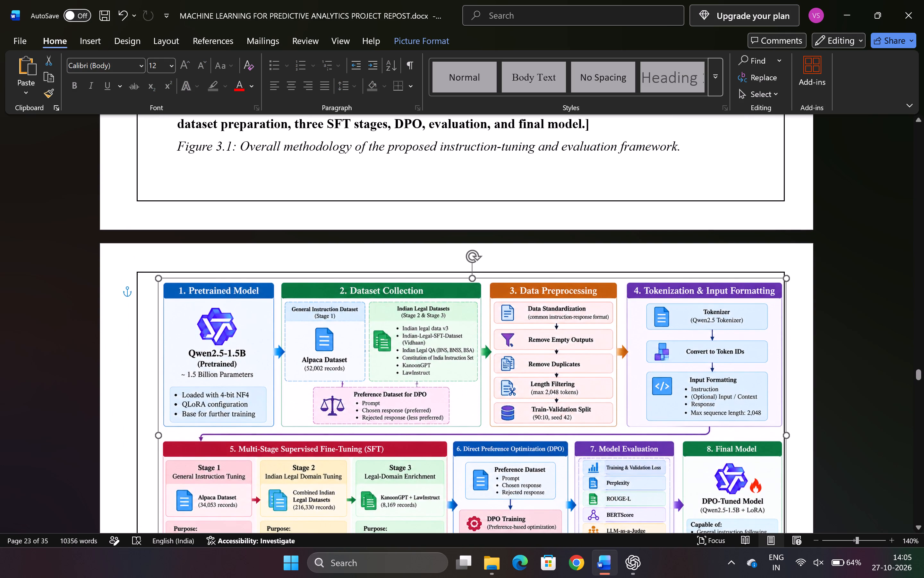
click(805, 327)
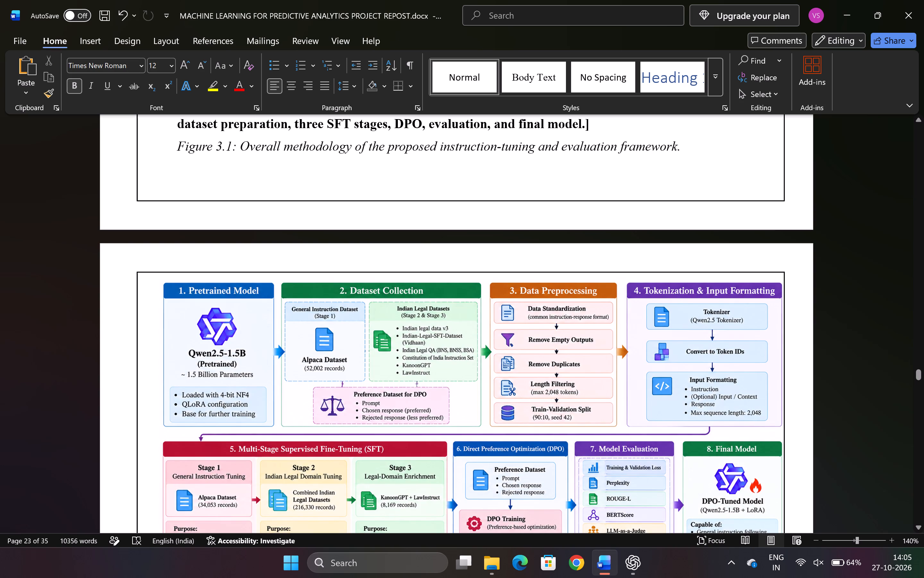
click(732, 339)
key(Up)
key(Up)
key(Up)
key(Up)
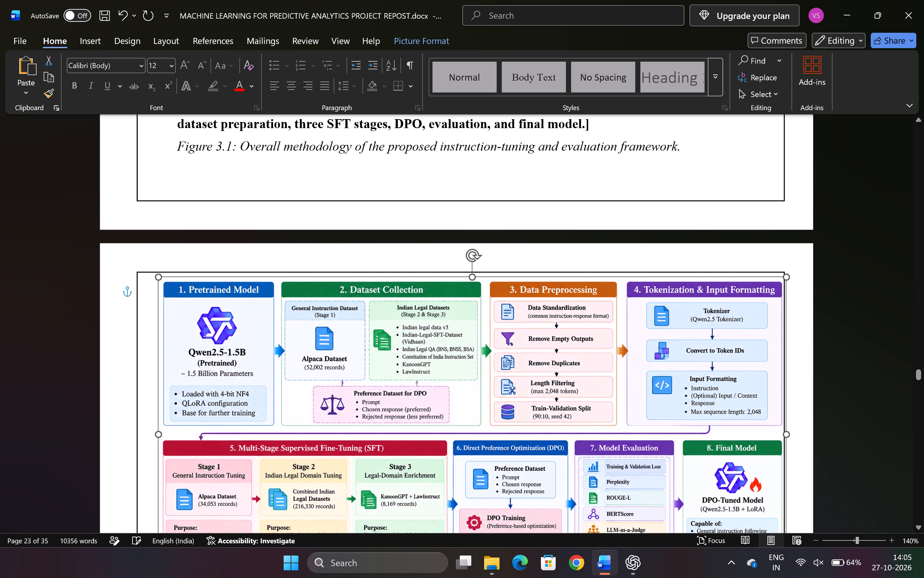
key(Up)
key(Up)
key(Up)
key(Up)
key(Up)
key(Up)
key(Up)
key(Up)
key(Up)
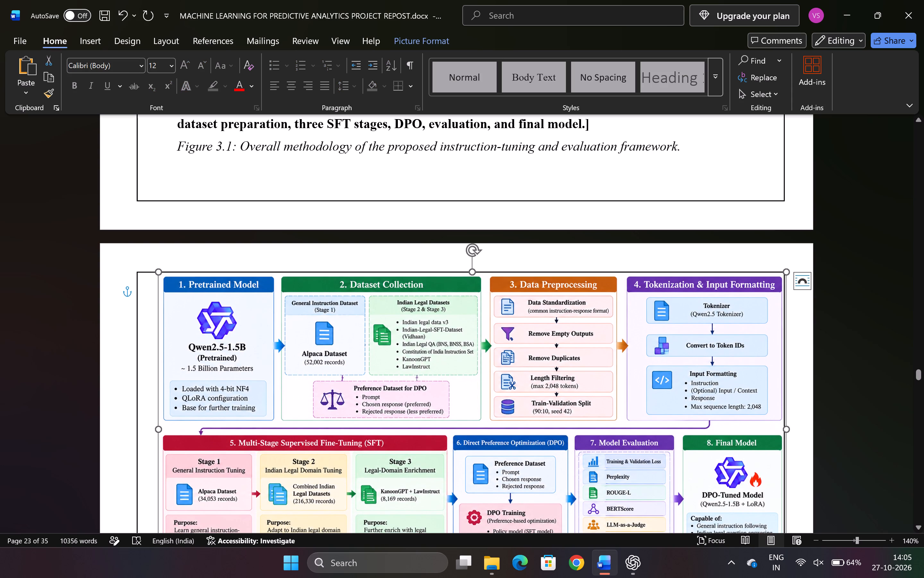
click(804, 317)
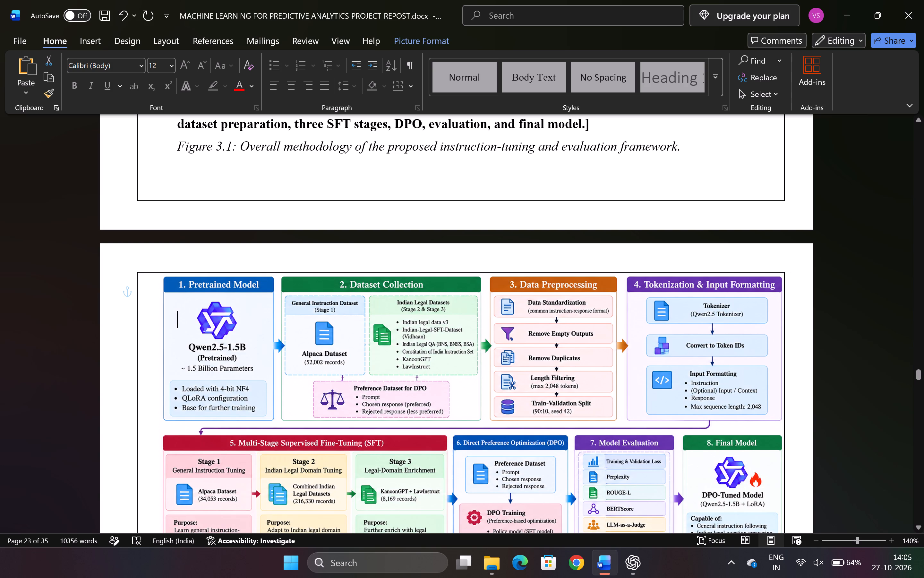
Crop a thin strip of white space off the bottom edge of the Figure 3.1 picture.
scroll(708, 351, down, 2)
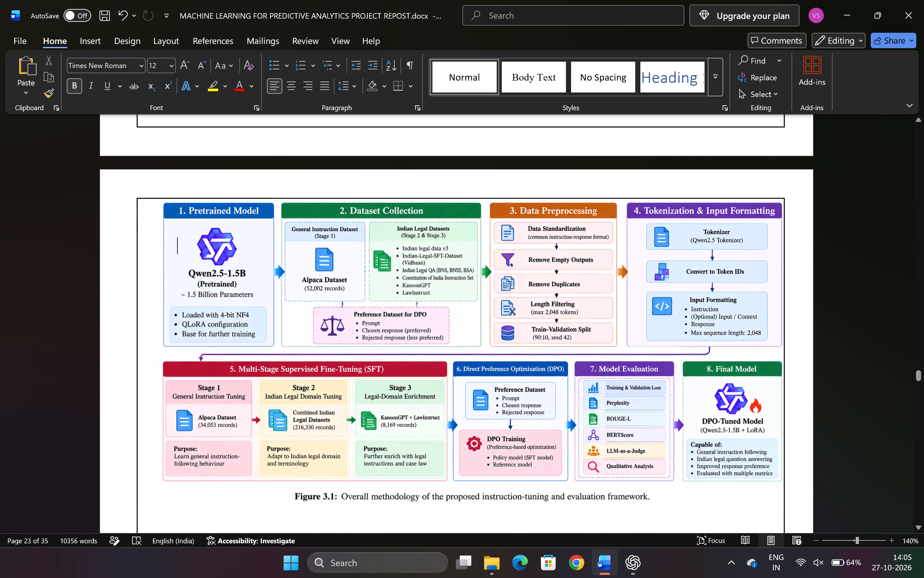
scroll(708, 351, down, 1)
click(682, 369)
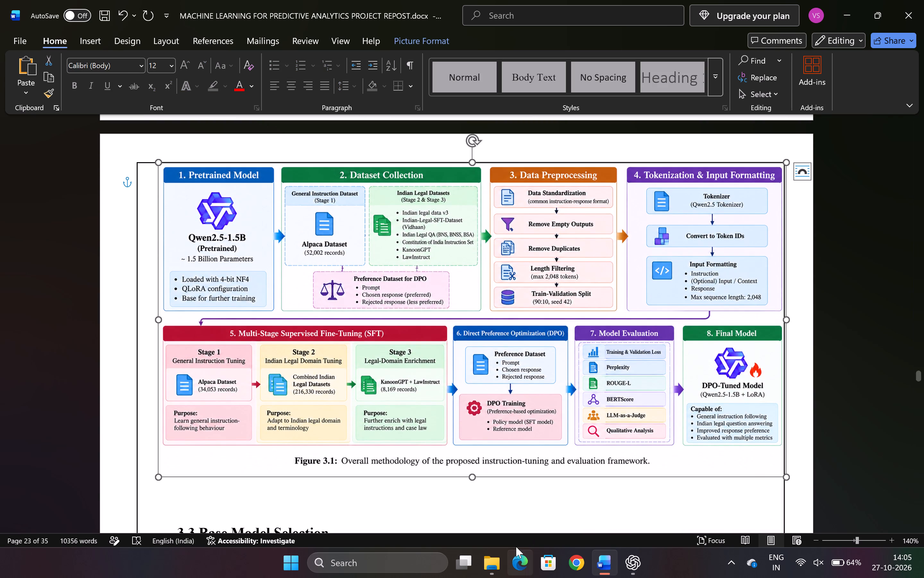
click(393, 37)
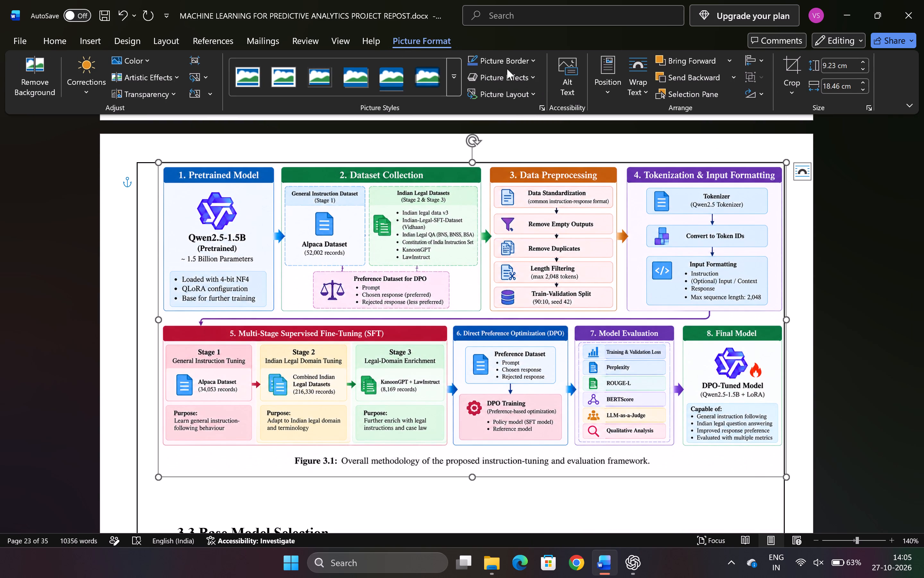
click(798, 64)
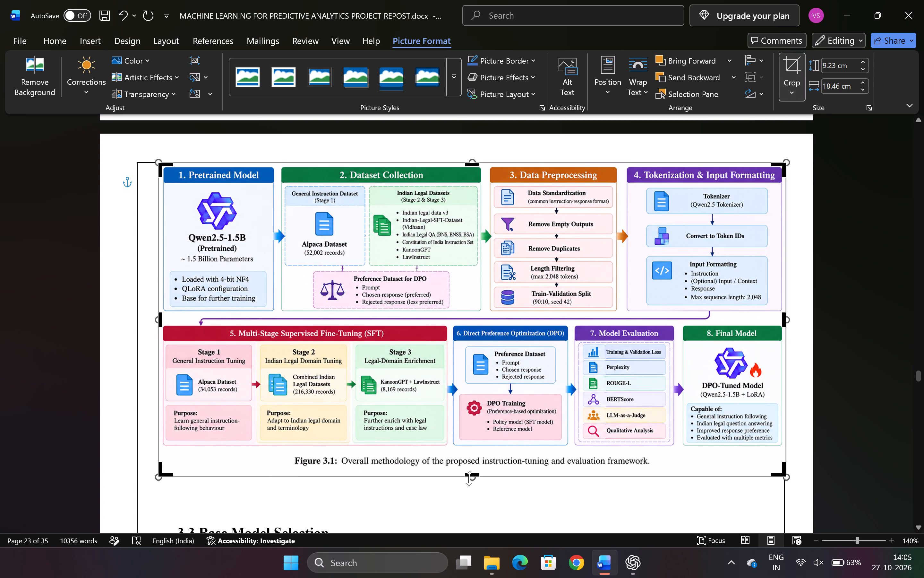
ctrl+scroll(472, 476, up, 4)
scroll(472, 476, down, 1)
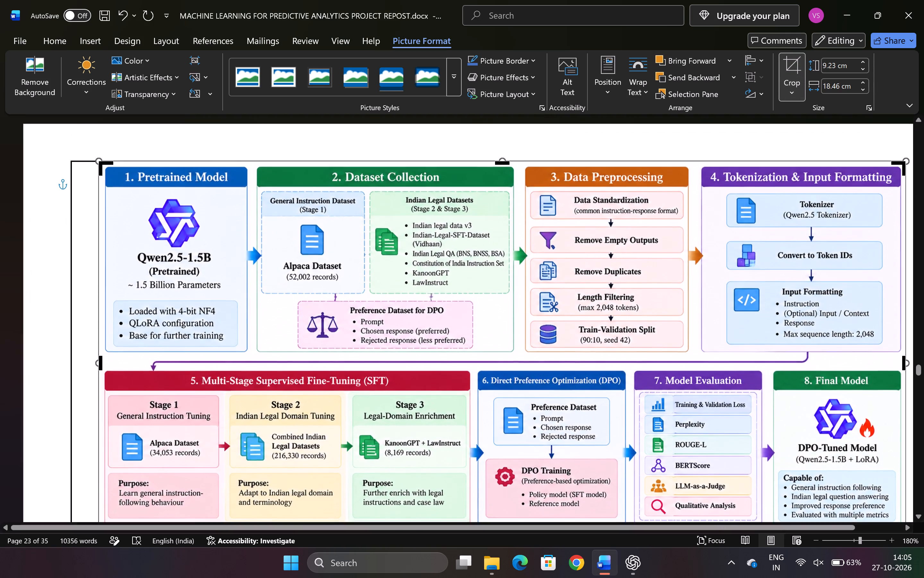
scroll(472, 476, down, 2)
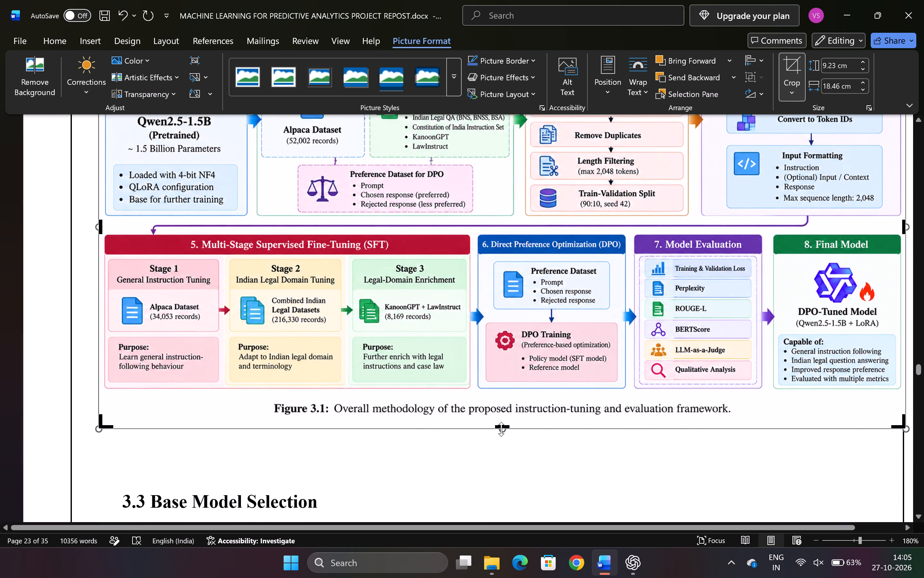
drag(504, 426, 504, 424)
drag(504, 424, 504, 421)
key(Return)
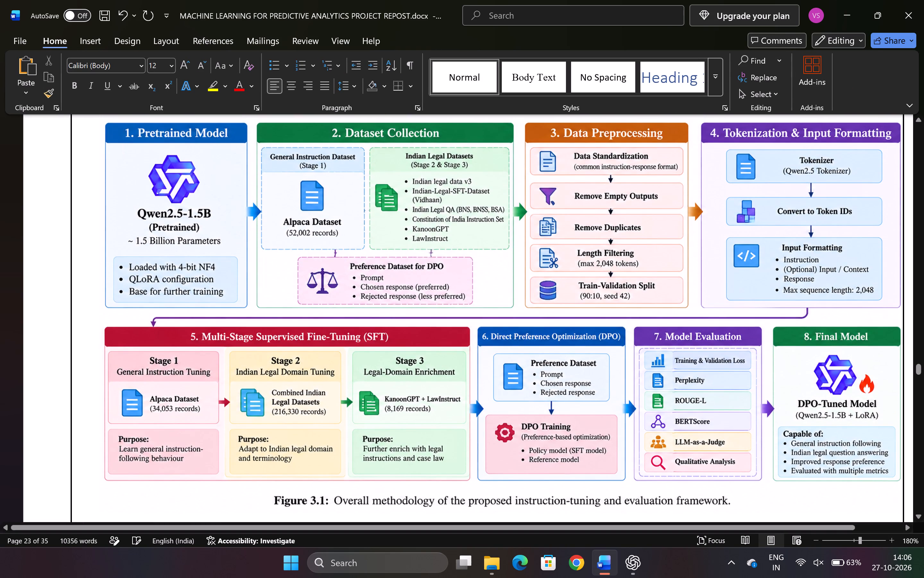
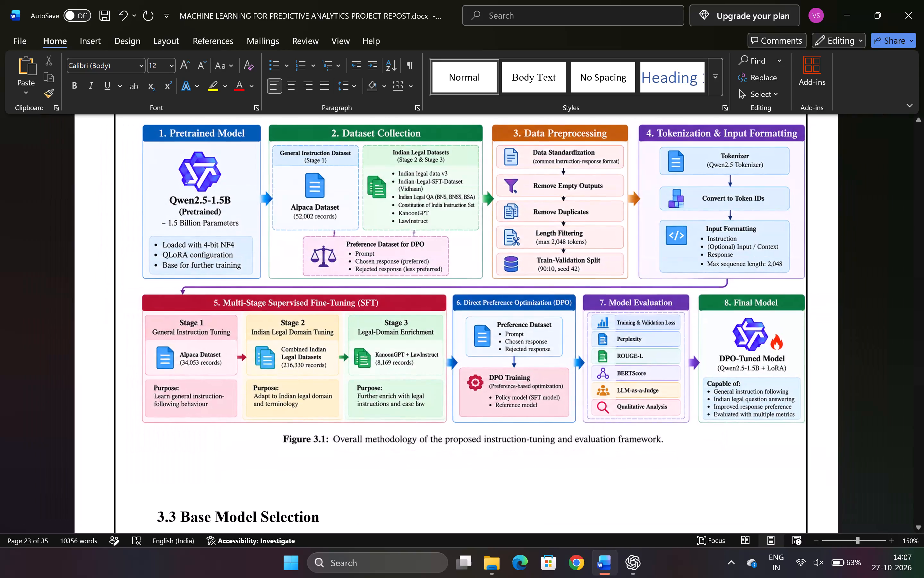
Remove two blank lines above the 3.3 Base Model Selection heading so it sits closer under the Figure 3.1 caption.
click(446, 494)
key(BackSpace)
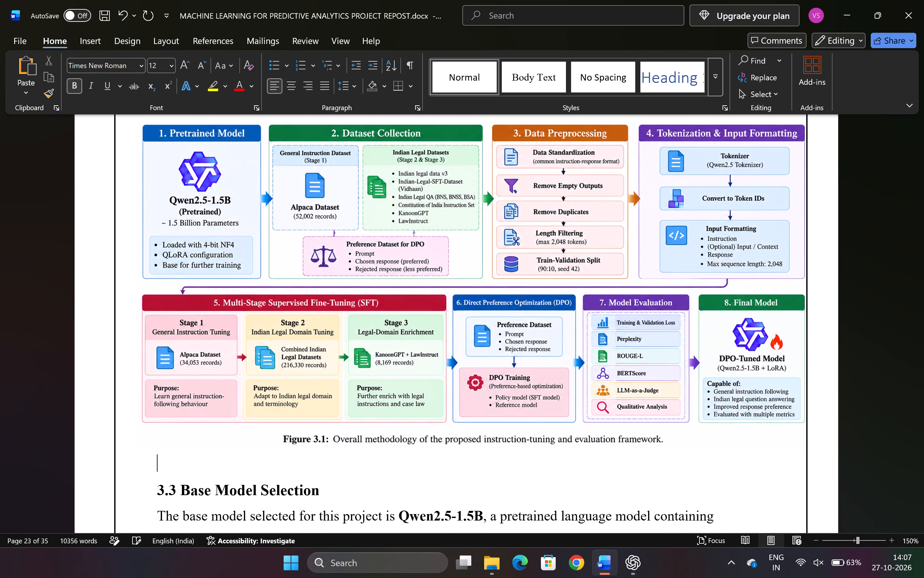
key(BackSpace)
scroll(446, 494, down, 2)
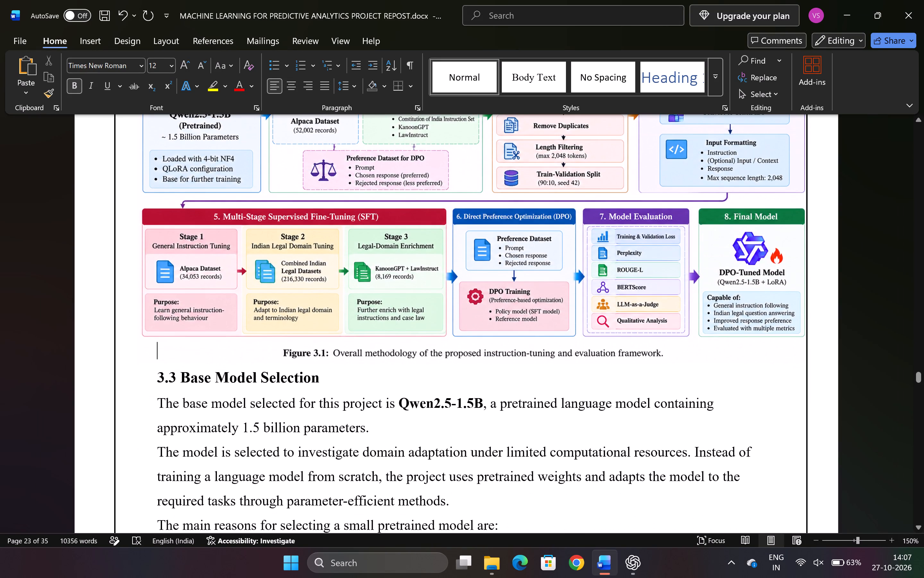
Replace the bracketed Insert Figure 3.1 placeholder and its italic caption with two blank lines, keeping the picture on the following page.
scroll(446, 494, up, 6)
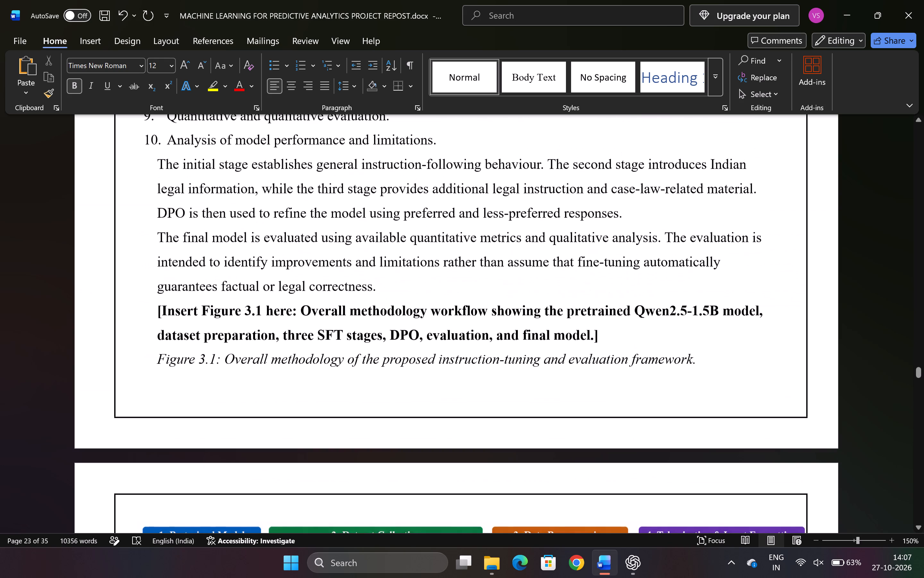
drag(741, 374, 271, 313)
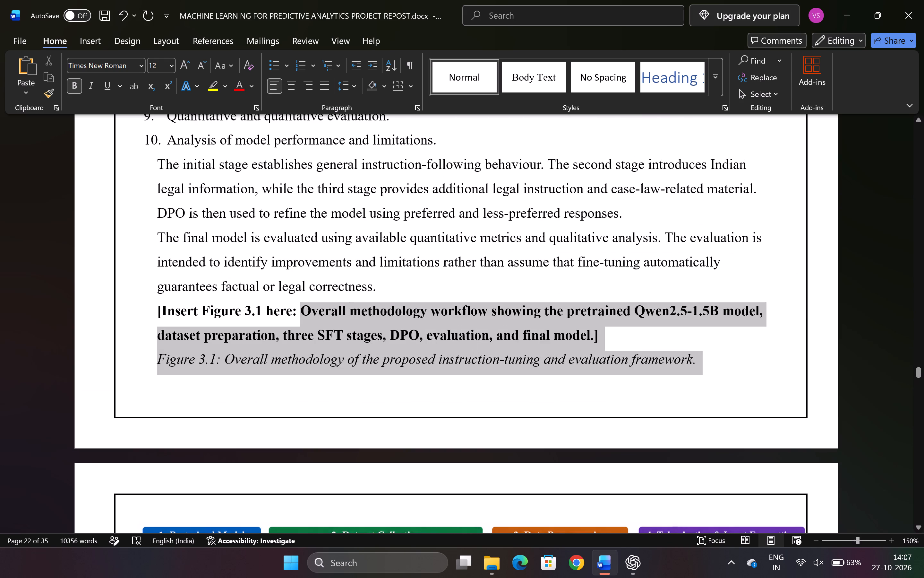
drag(271, 313, 156, 311)
key(BackSpace)
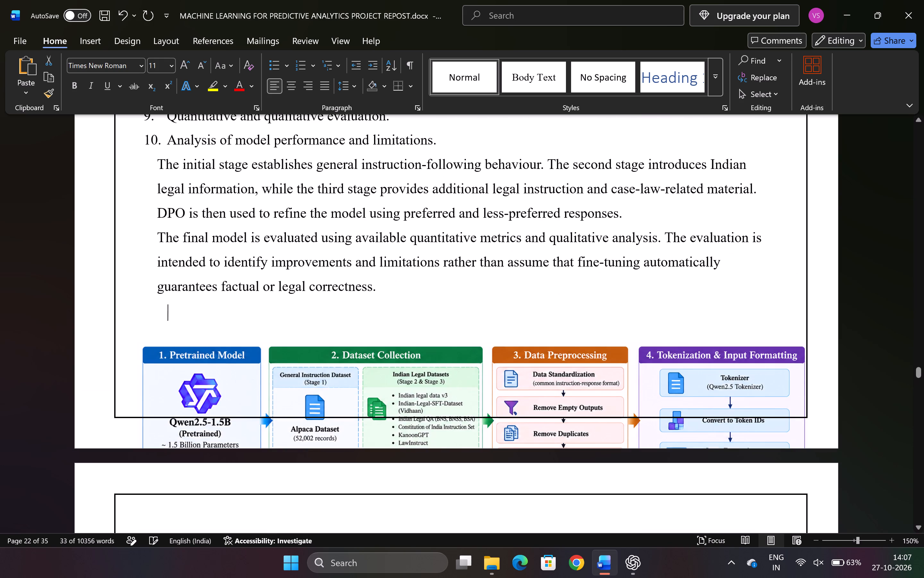
key(Return)
key(Return)
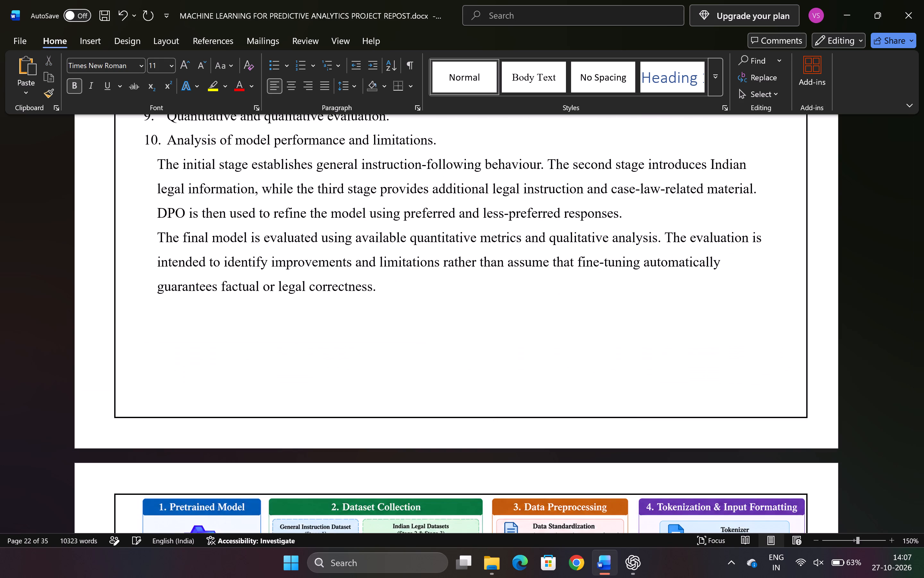
Review the chapter 3 layout around the Figure 3.1 page, from section 3.4 back up to section 3.1.
scroll(156, 311, down, 1)
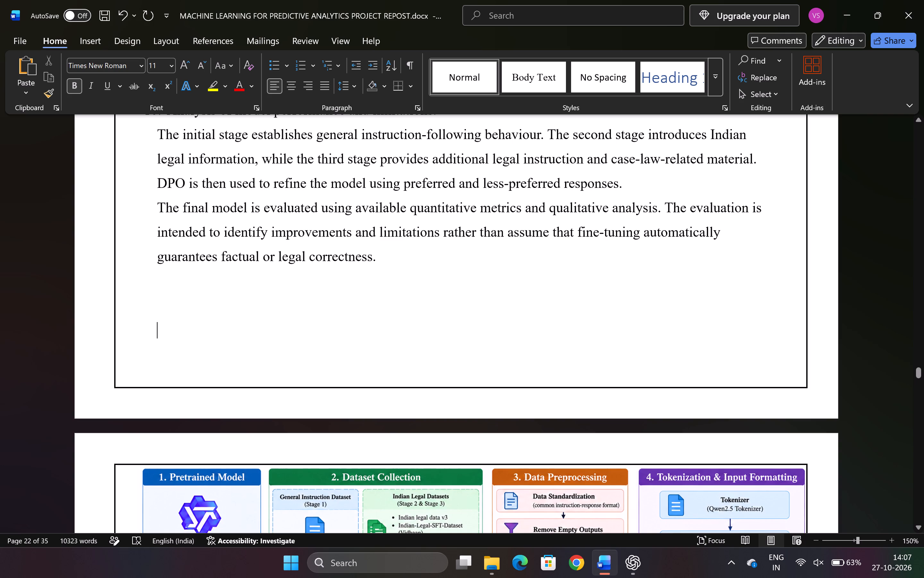
ctrl+scroll(156, 311, down, 1)
scroll(156, 311, down, 2)
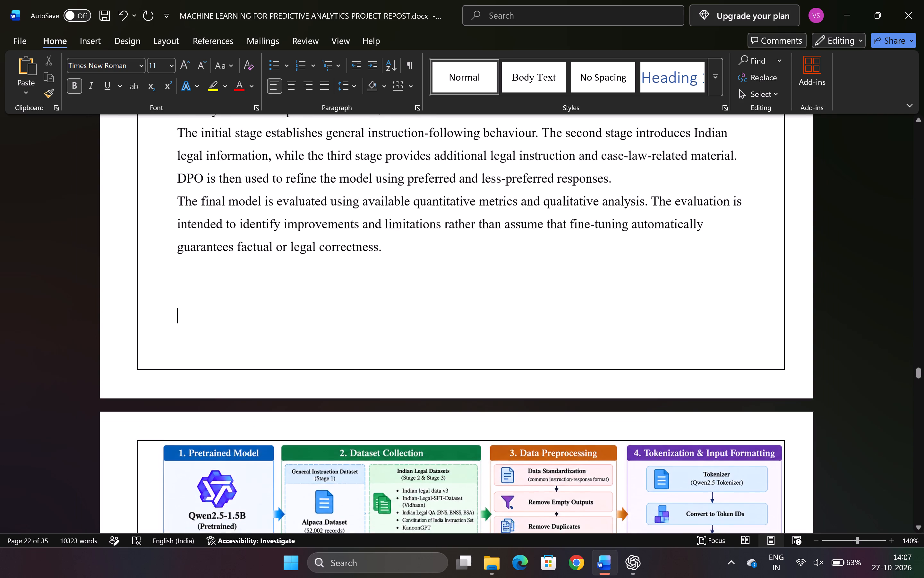
scroll(156, 311, down, 7)
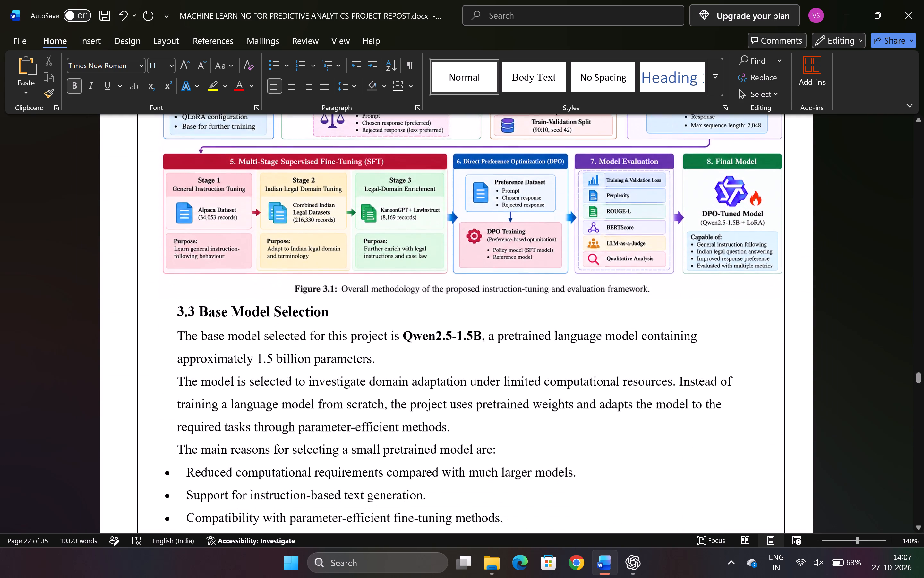
scroll(156, 311, down, 3)
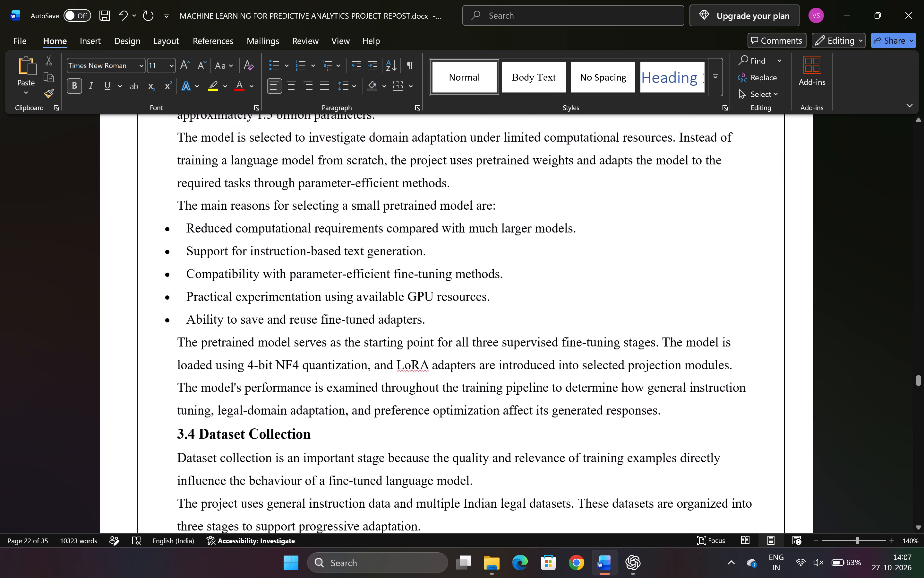
scroll(443, 306, up, 1)
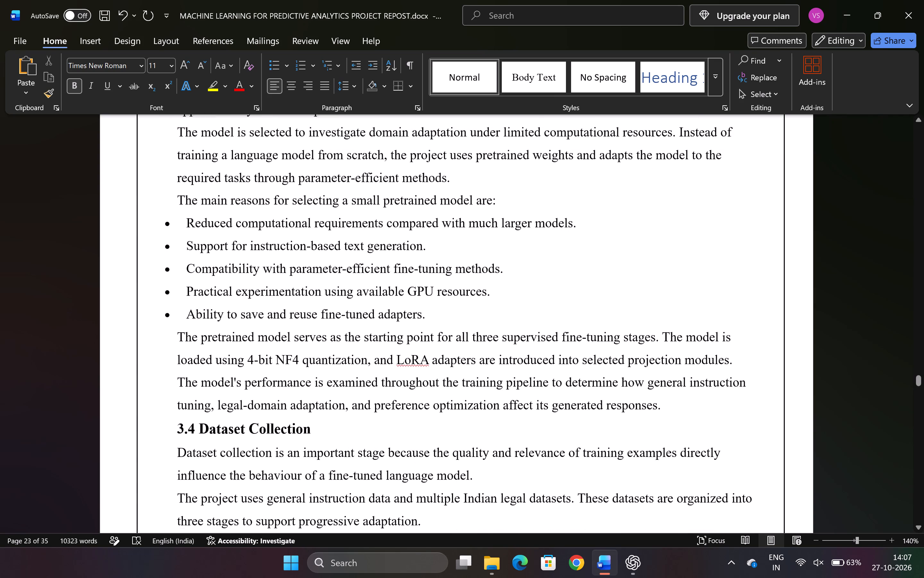
scroll(443, 306, up, 7)
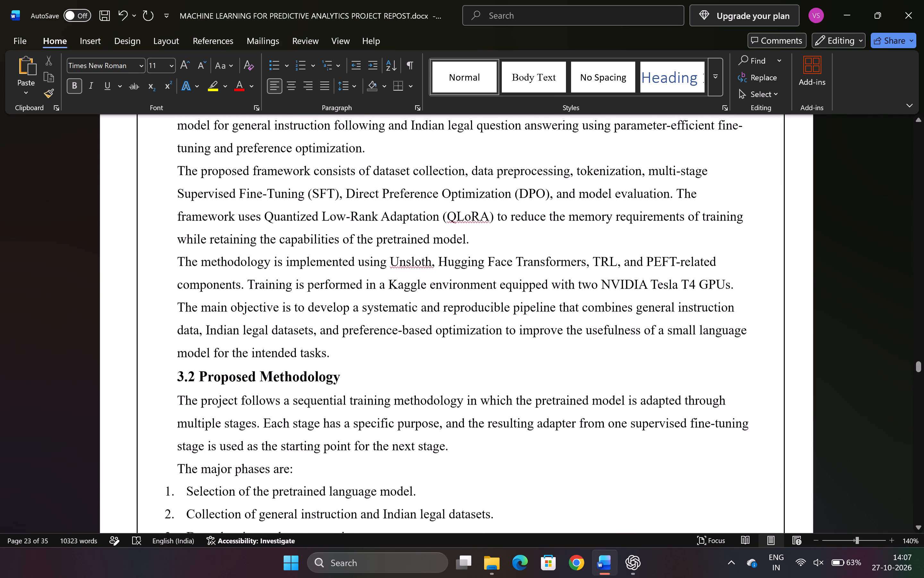
scroll(443, 306, up, 4)
scroll(443, 306, down, 2)
scroll(443, 306, up, 2)
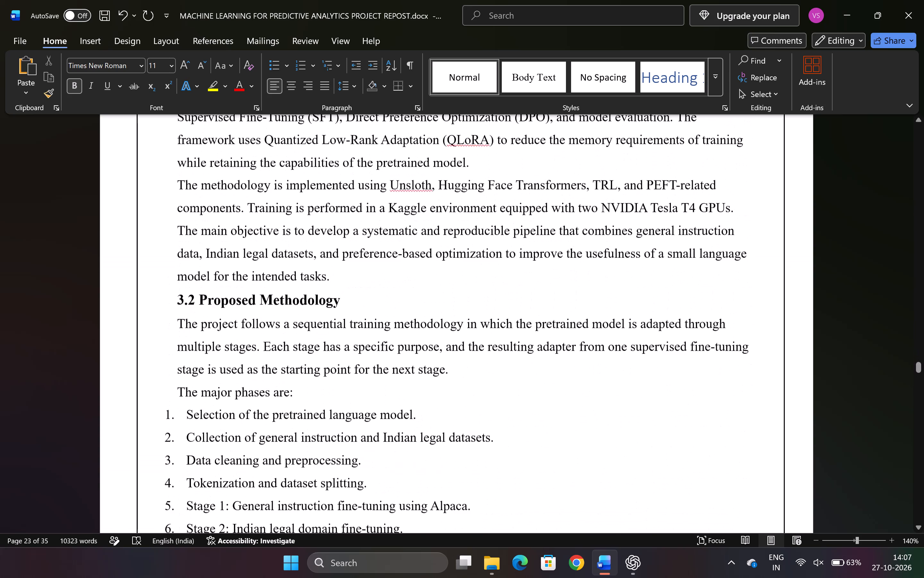
scroll(443, 306, up, 1)
Set the left indent of the ten-item numbered list of major phases in section 3.2 to 1 cm.
scroll(443, 306, down, 2)
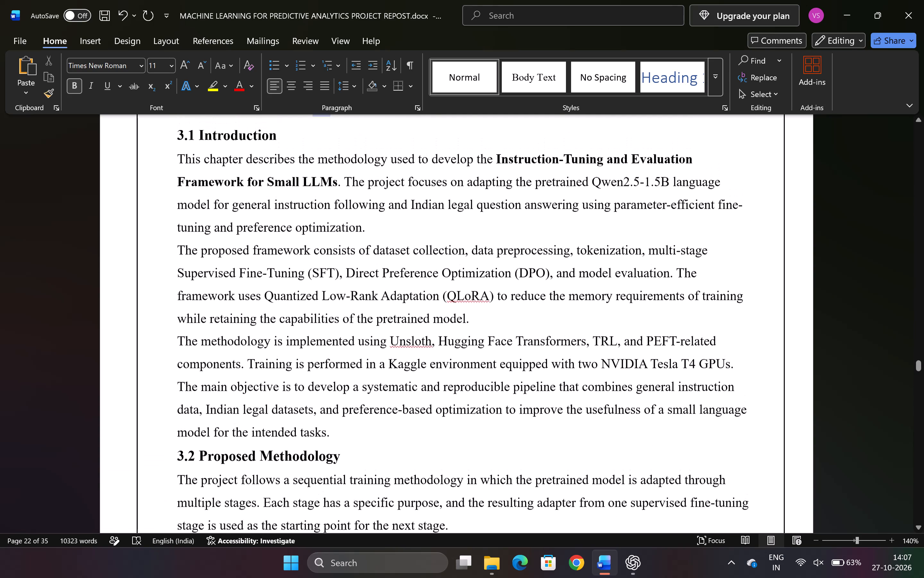
scroll(443, 306, down, 2)
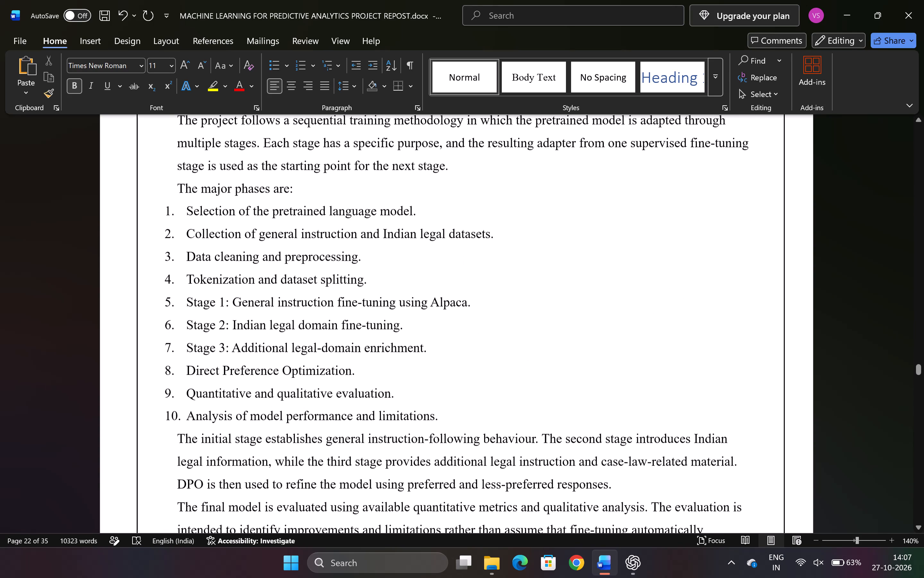
drag(465, 423, 180, 217)
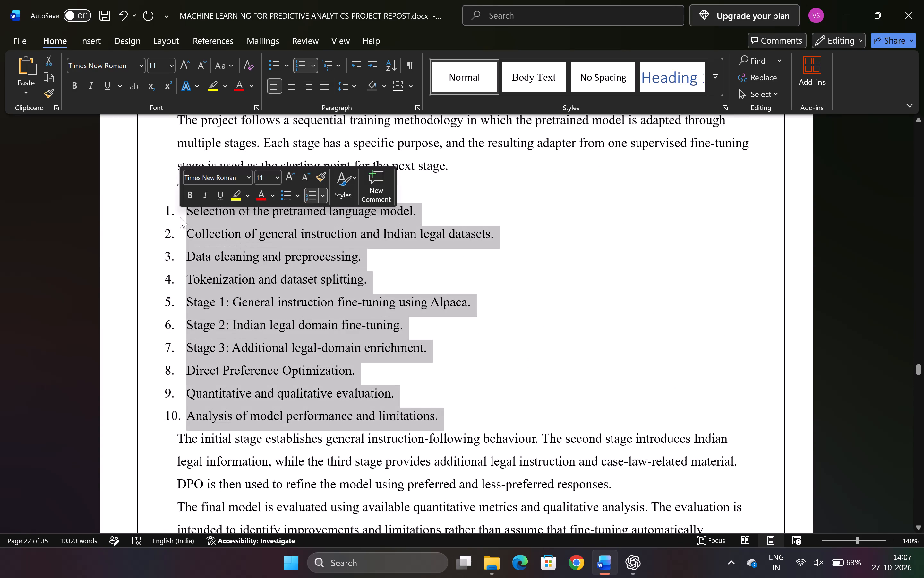
click(168, 40)
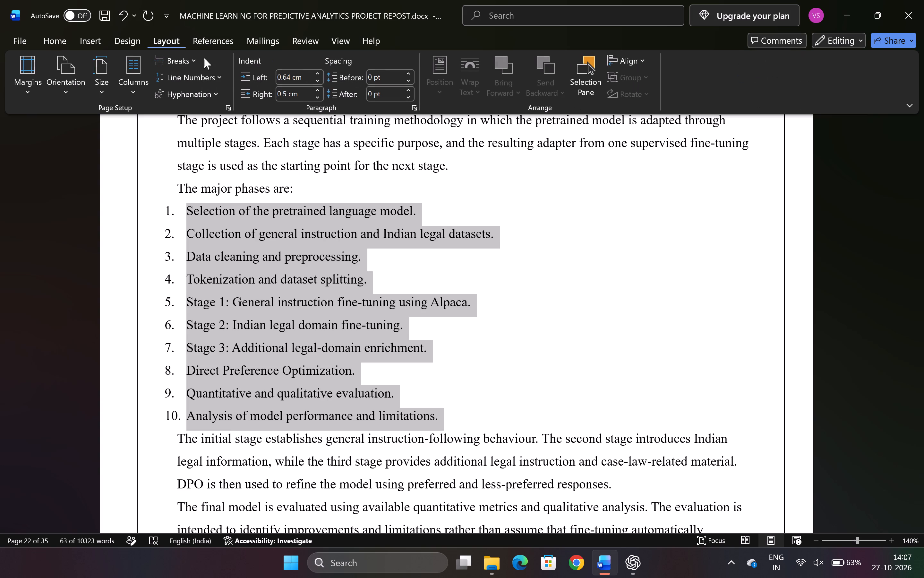
click(295, 74)
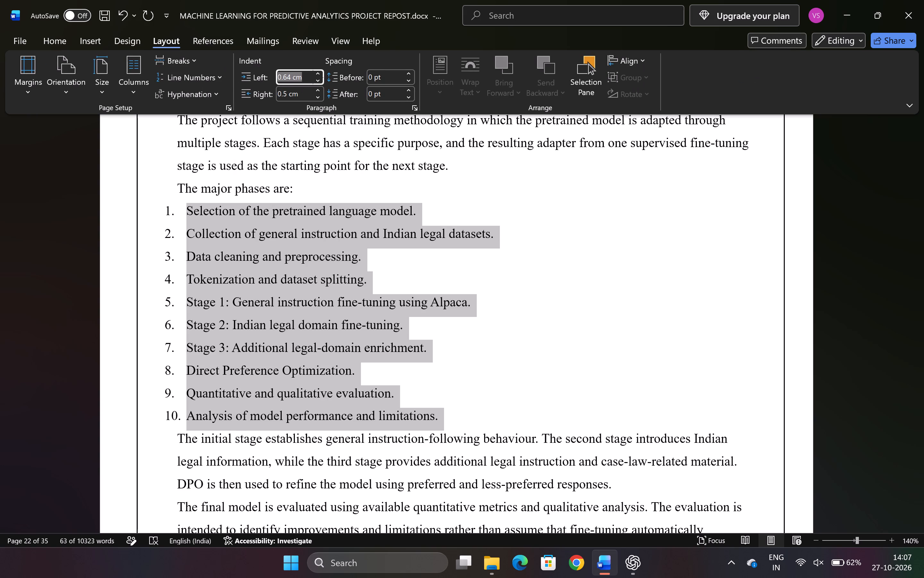
key(1)
key(Return)
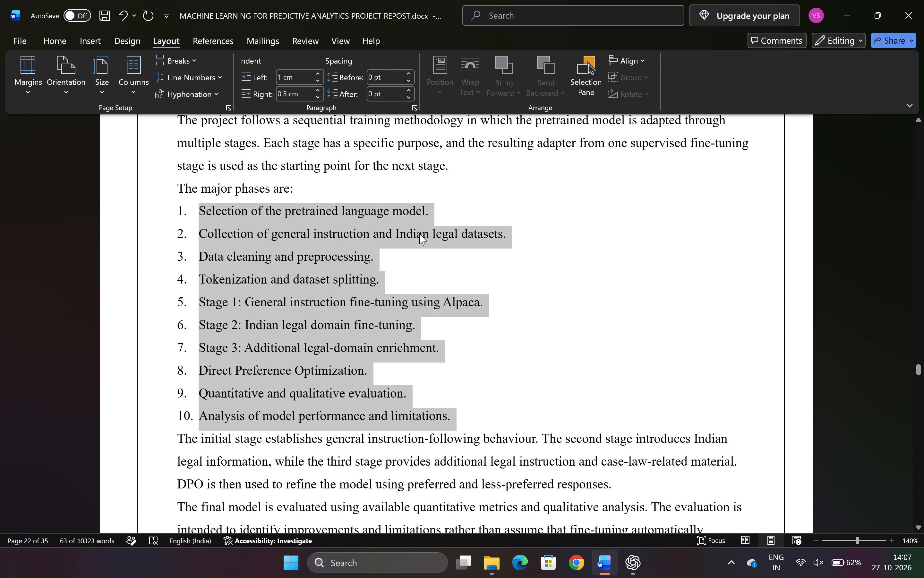
Set the left indent of the five-item bulleted list of model selection reasons in section 3.3 to 1 cm.
scroll(419, 233, down, 8)
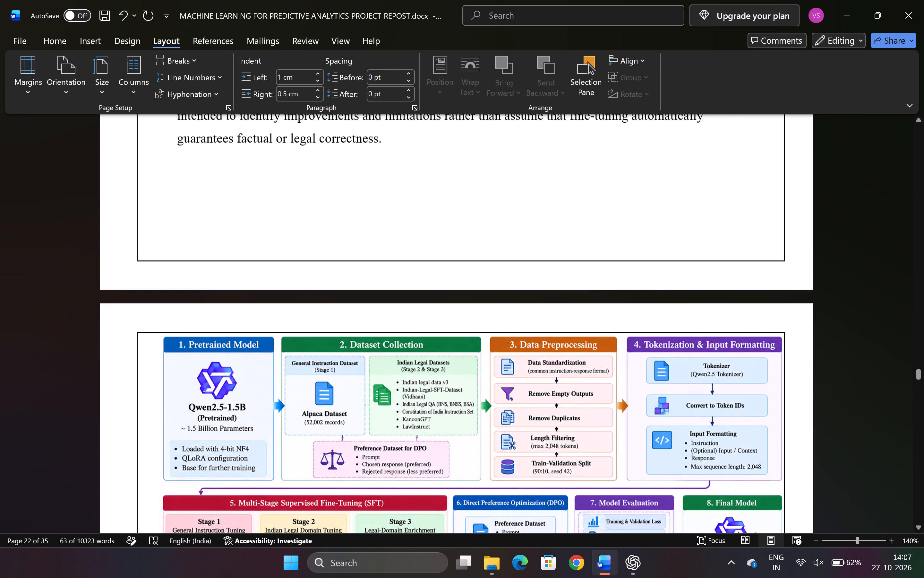
scroll(419, 233, down, 5)
scroll(419, 233, up, 1)
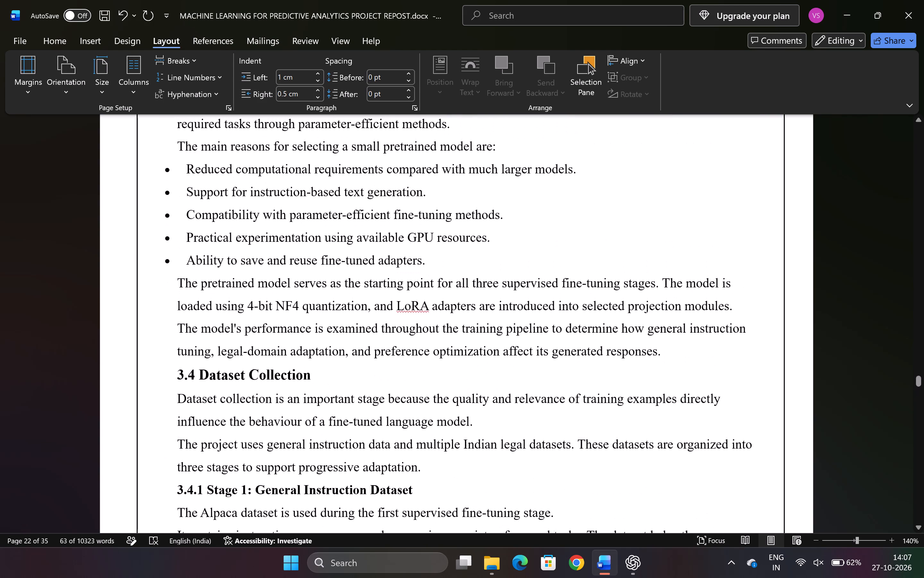
scroll(419, 233, up, 1)
click(441, 263)
drag(441, 263, 226, 186)
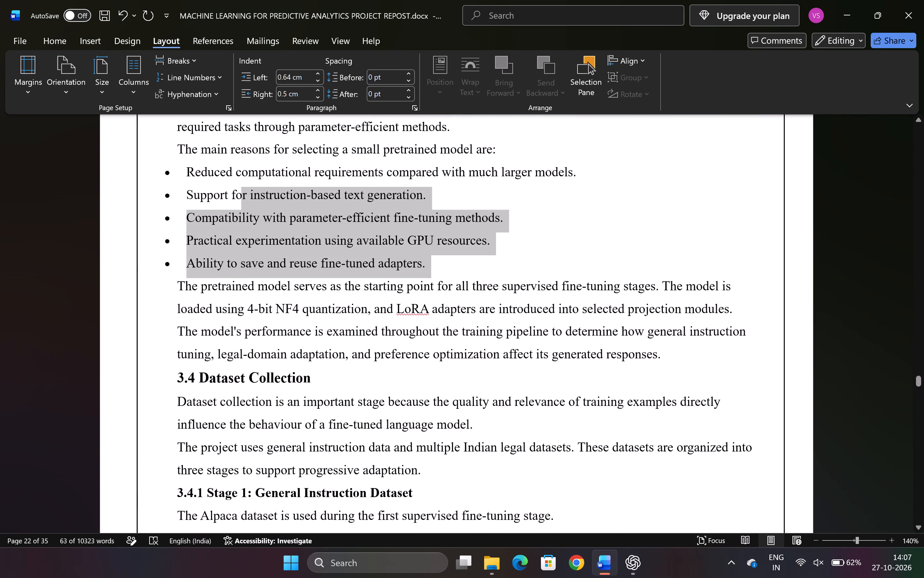
drag(226, 186, 185, 168)
click(290, 74)
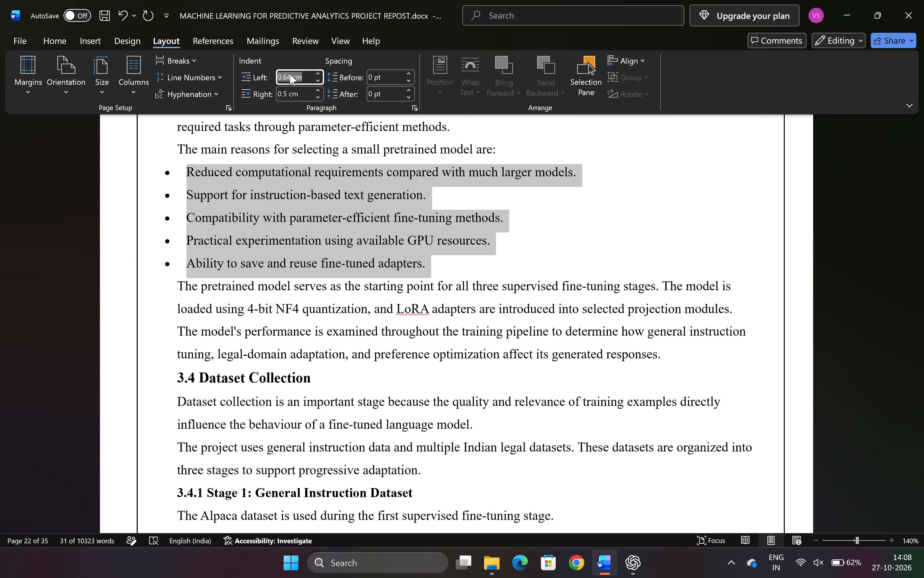
key(1)
key(Return)
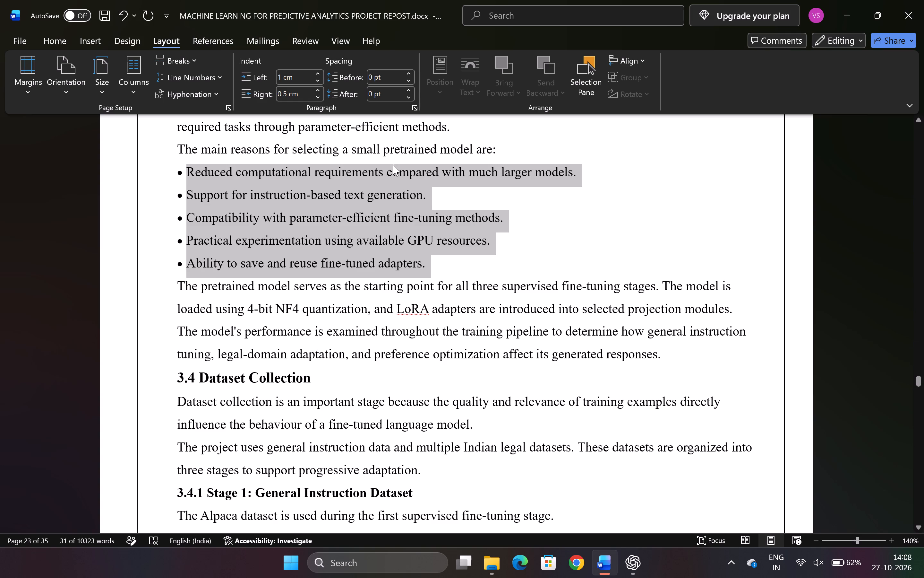
click(396, 173)
Review the page layout and dataset tables from the end of section 3.3 through sections 3.4.1 and 3.4.2.
scroll(396, 173, down, 5)
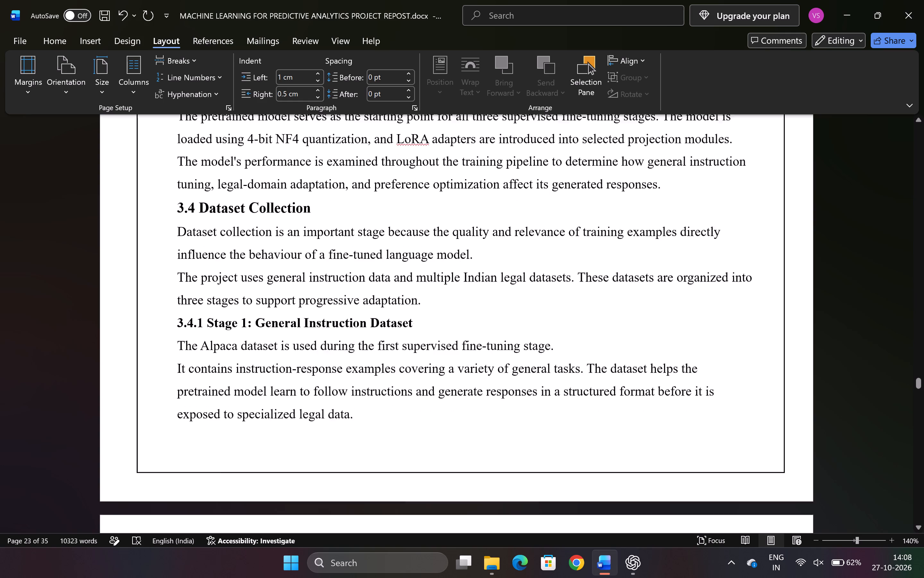
scroll(396, 173, down, 2)
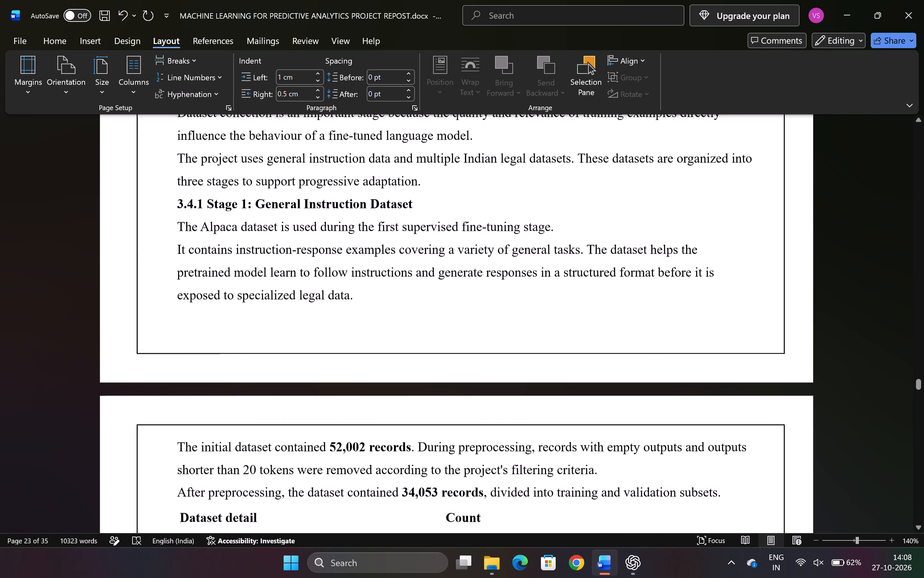
scroll(396, 173, down, 1)
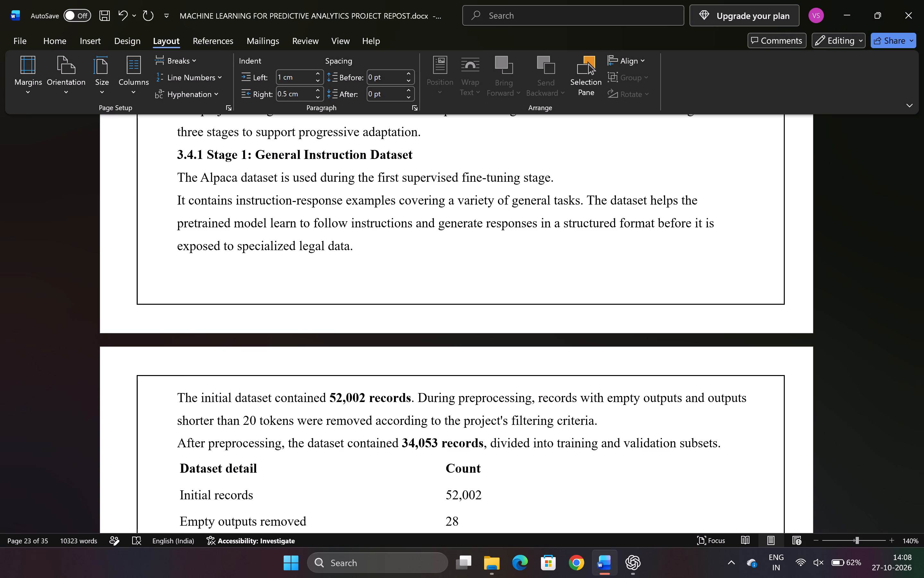
scroll(317, 274, down, 3)
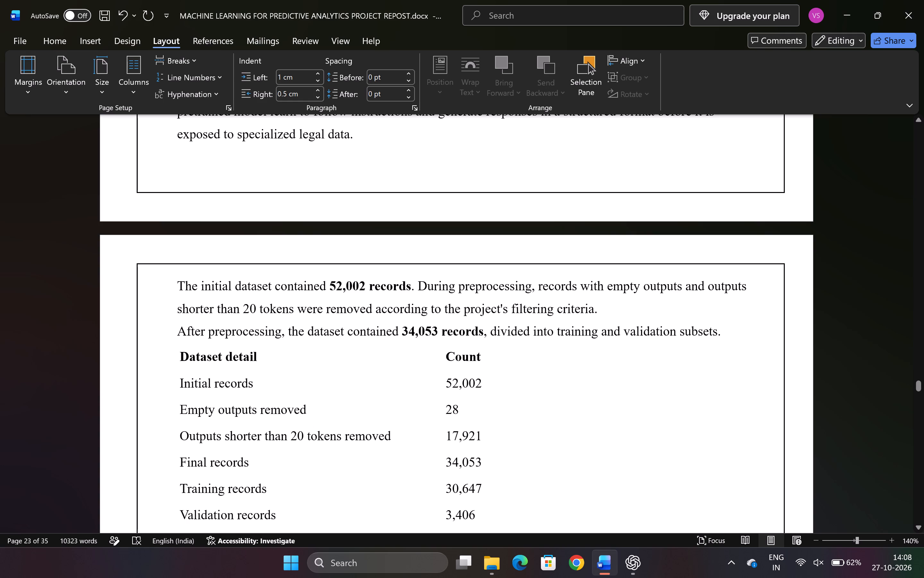
scroll(321, 250, down, 5)
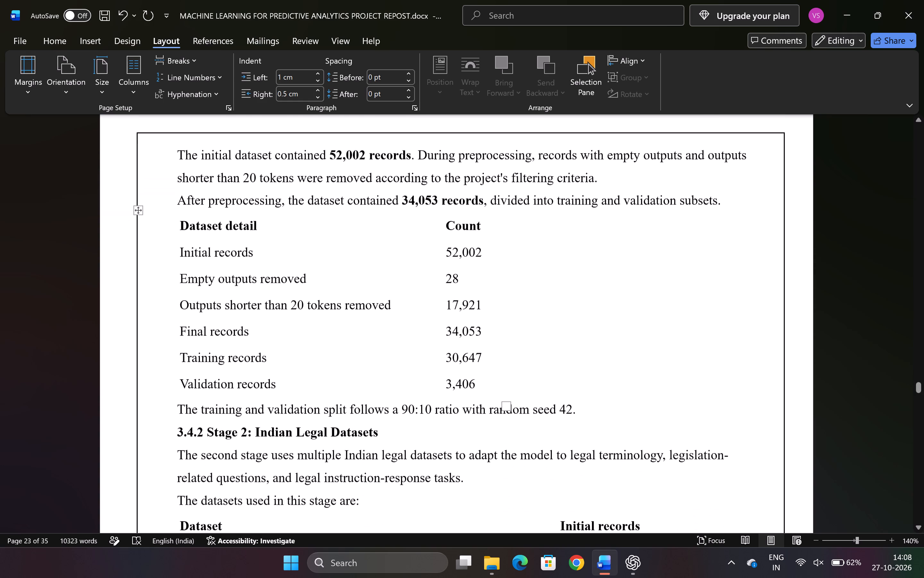
scroll(321, 250, down, 1)
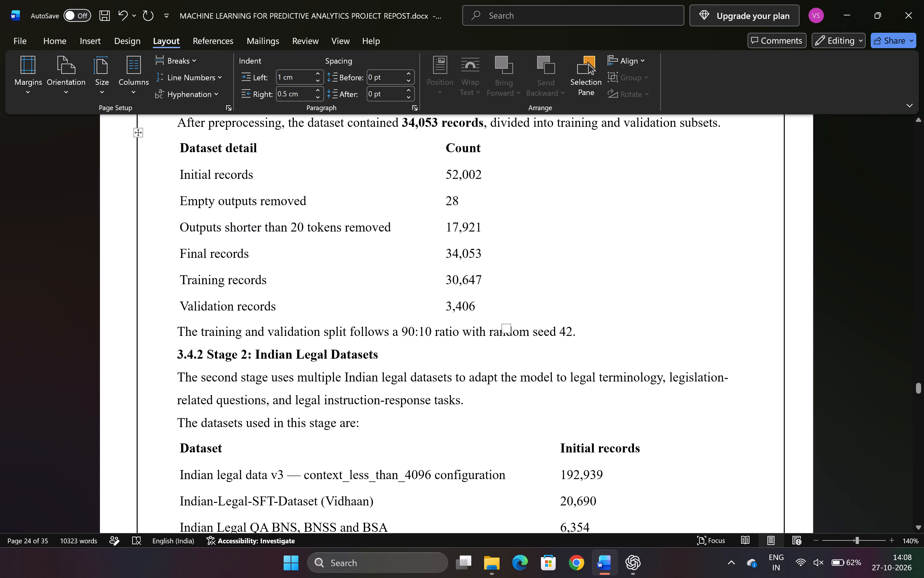
scroll(321, 250, down, 1)
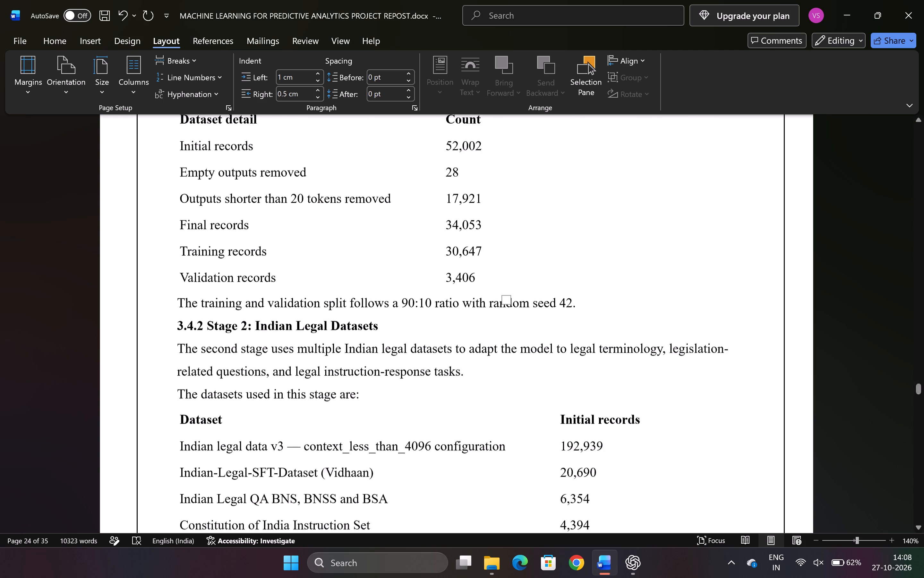
scroll(321, 250, down, 2)
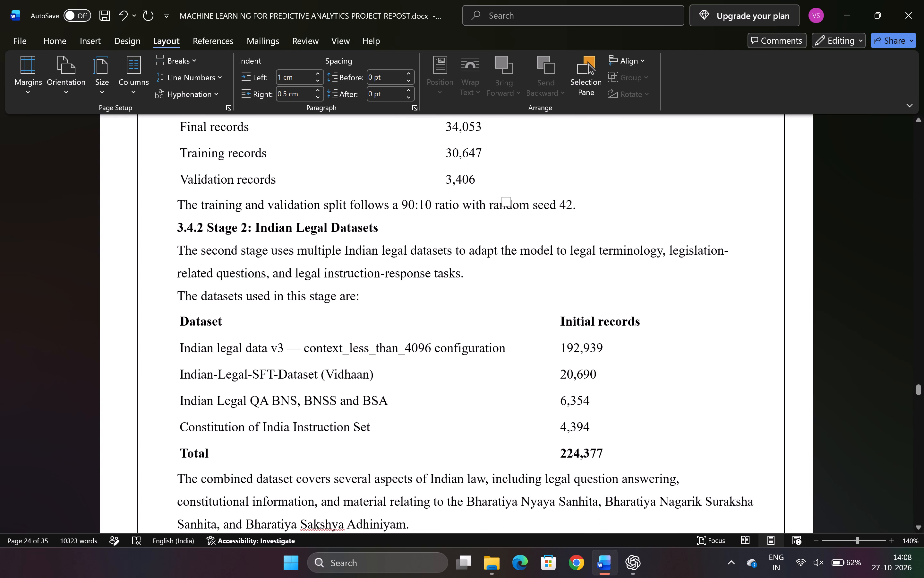
scroll(321, 250, down, 2)
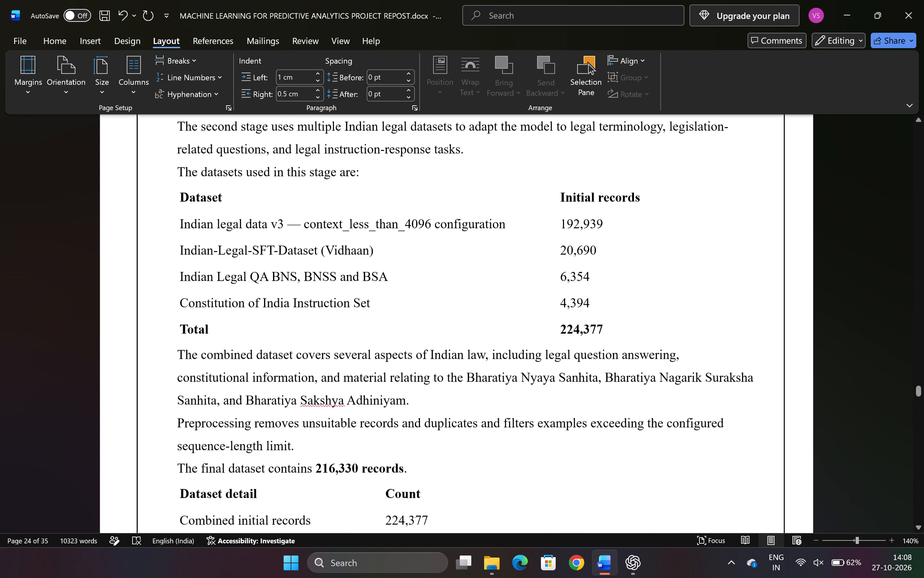
scroll(321, 250, down, 4)
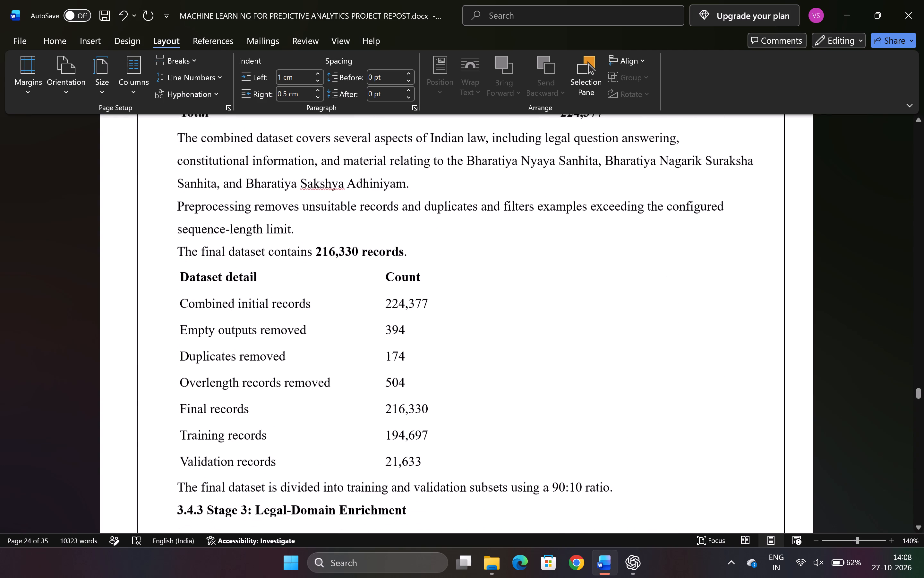
Insert a blank line after the 90:10 ratio sentence ending section 3.4.2, moving the 3.4.3 Stage 3 heading onto the following page.
scroll(321, 250, down, 2)
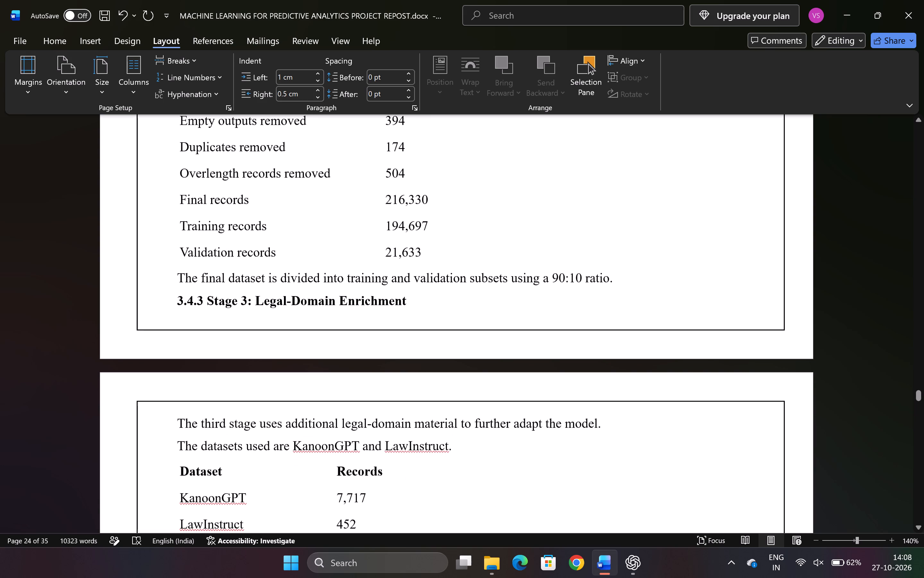
click(627, 273)
key(Return)
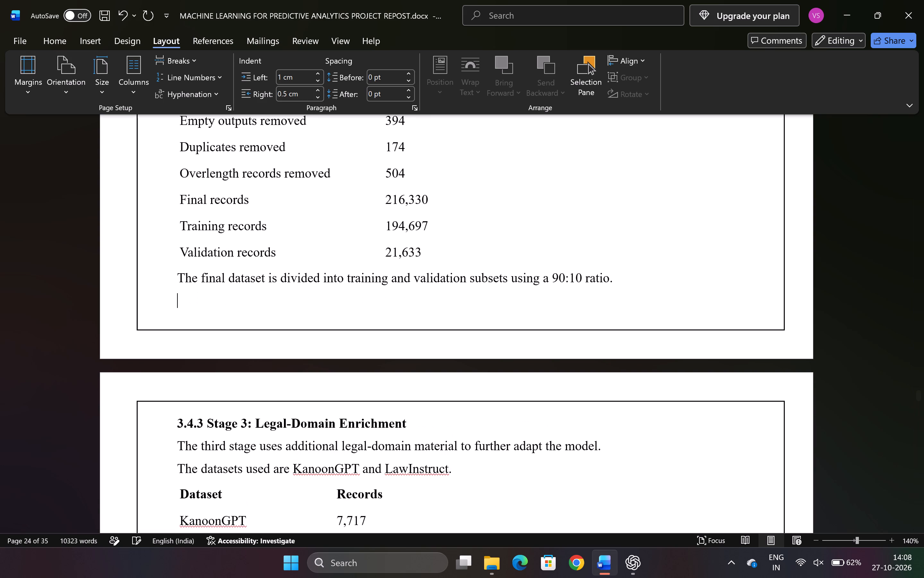
Check the layout of section 3.4.3 and the bulleted list of preference record fields in section 3.4.4.
scroll(627, 273, down, 5)
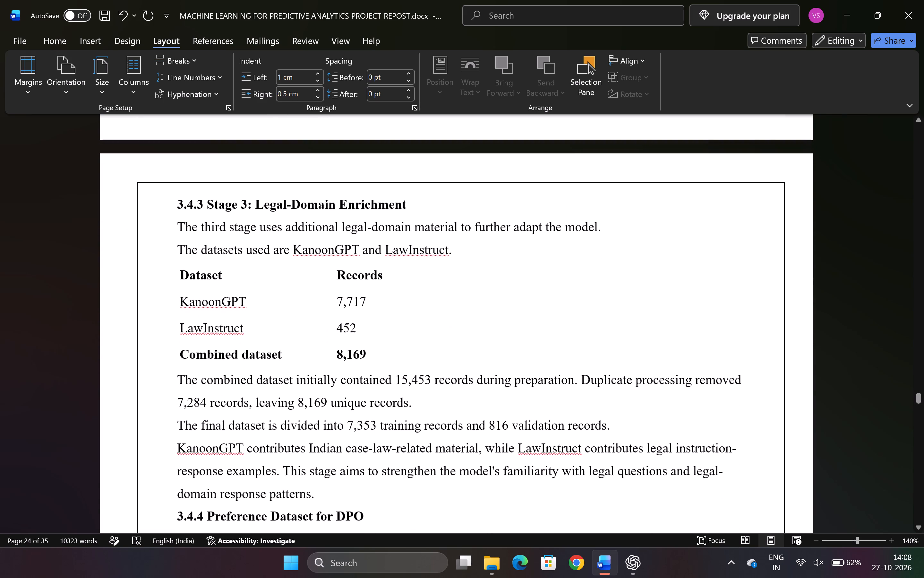
scroll(627, 273, down, 3)
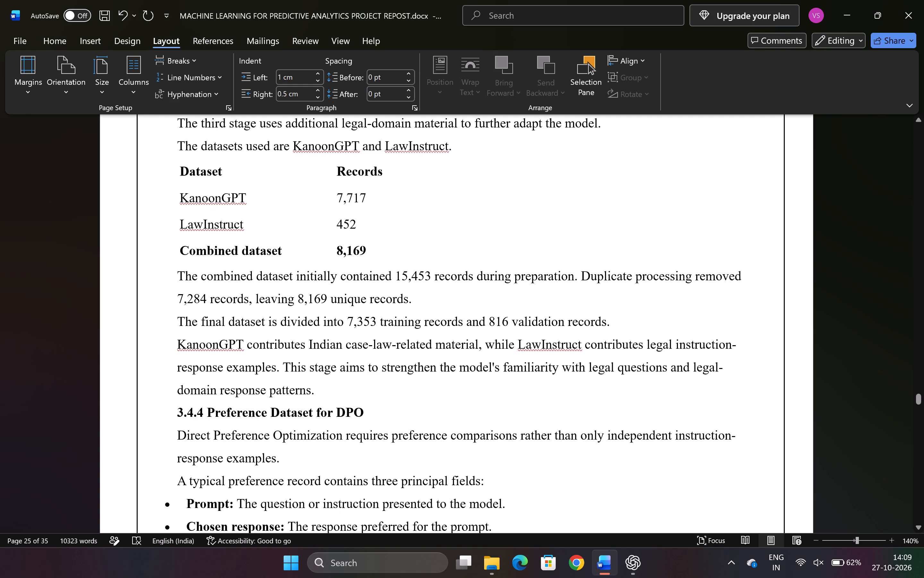
scroll(627, 273, down, 1)
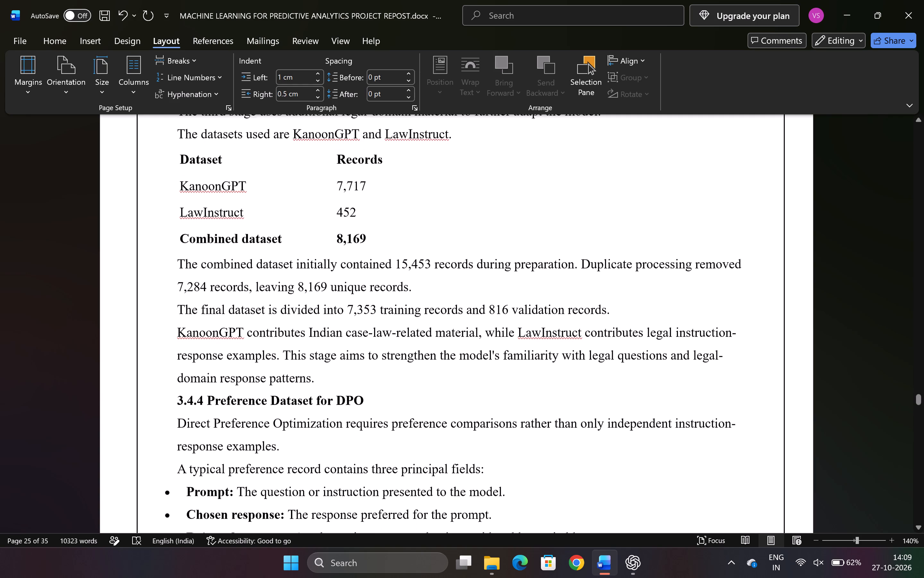
scroll(627, 273, down, 2)
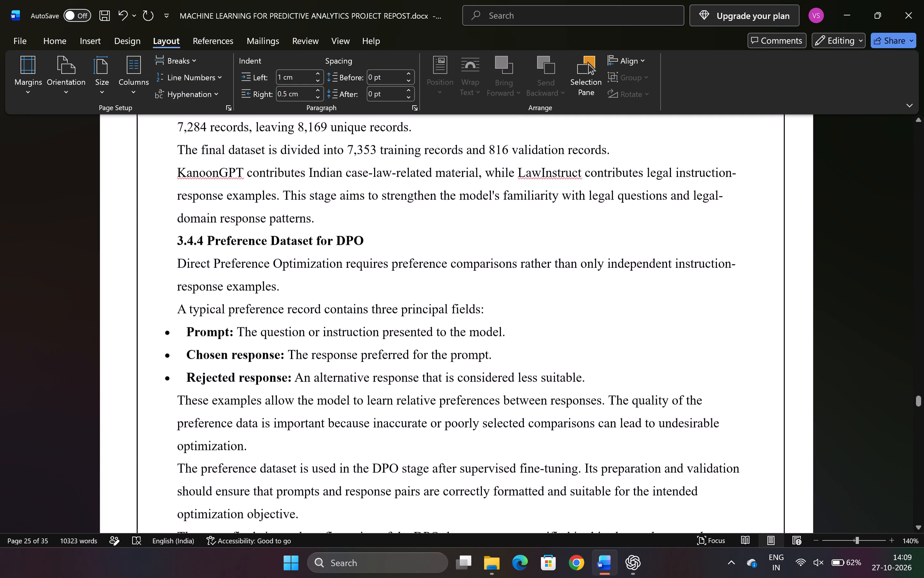
scroll(627, 273, down, 1)
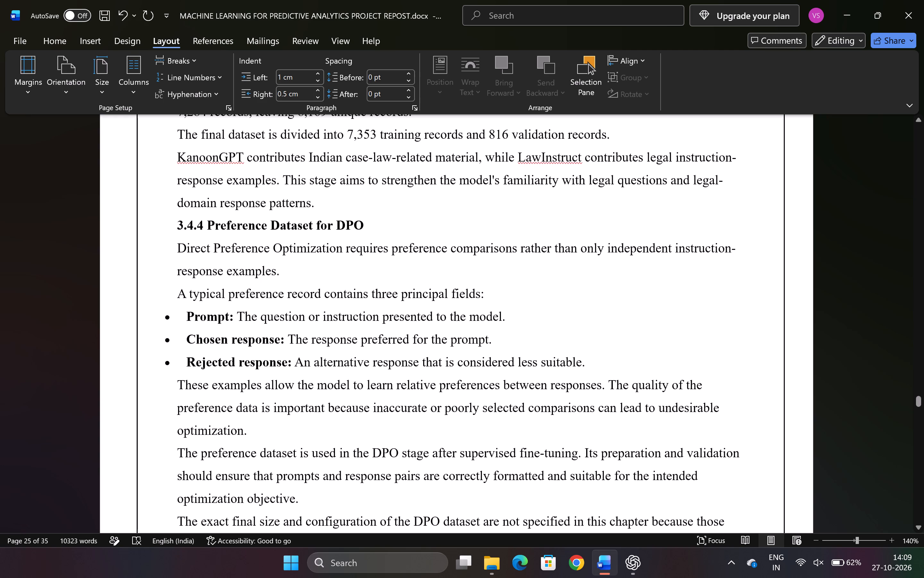
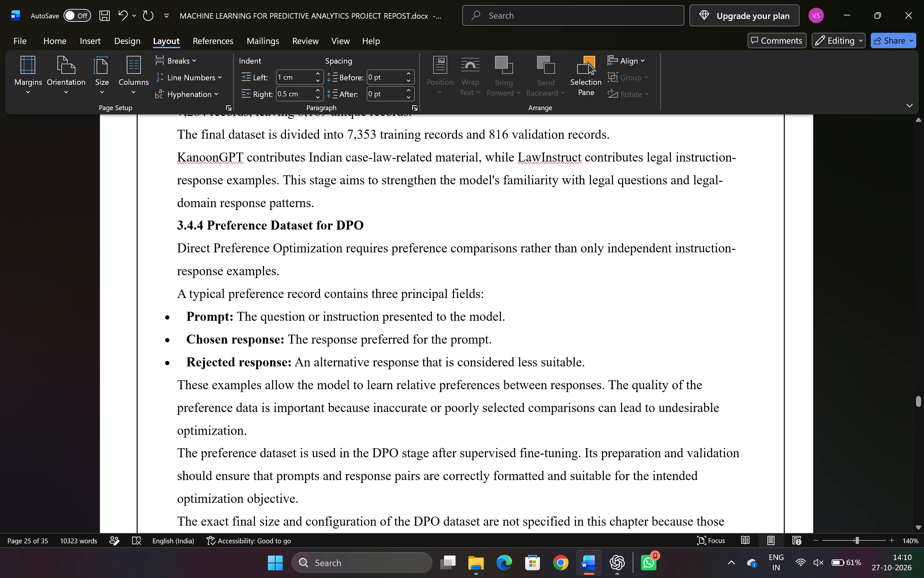
Review the page layout from section 3.4.4 back to Figure 3.1 and forward again through the dataset sections.
scroll(590, 360, up, 17)
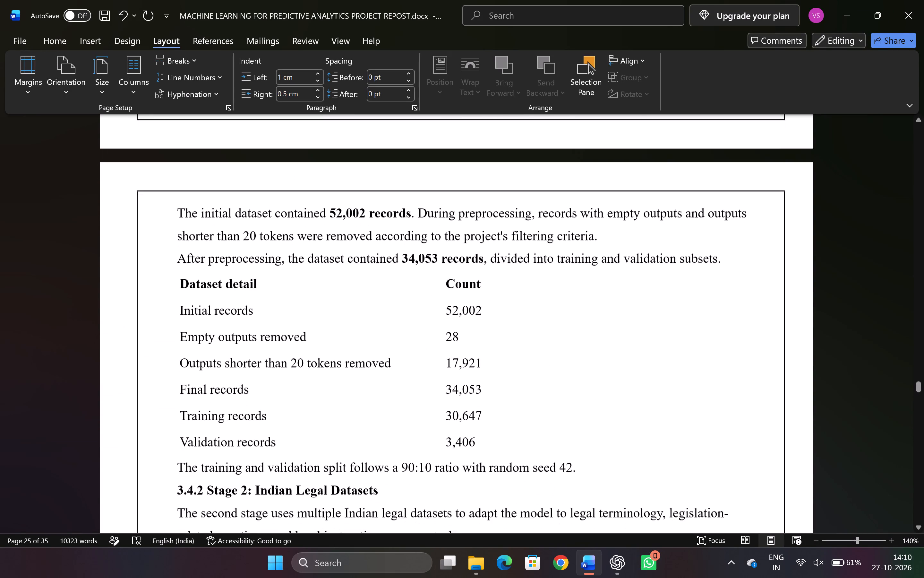
scroll(590, 360, up, 8)
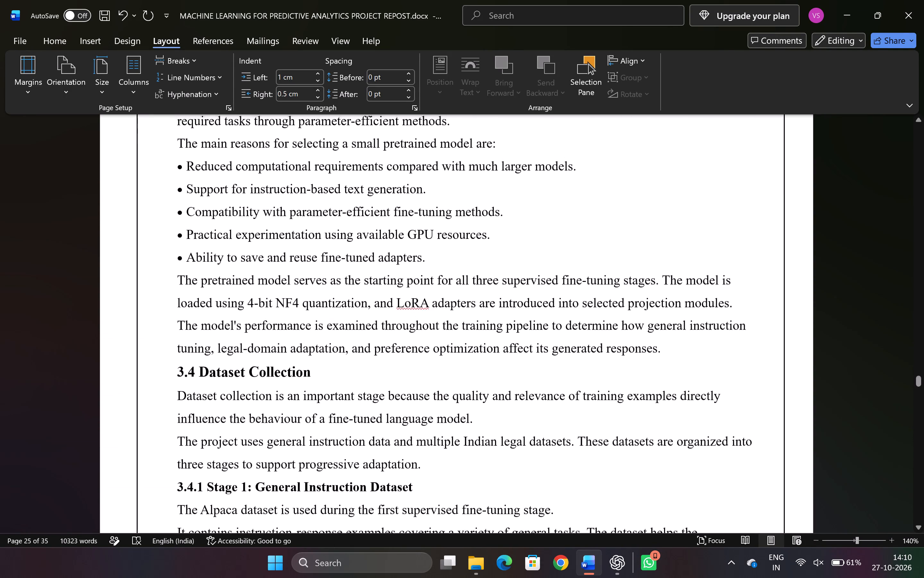
scroll(590, 360, up, 5)
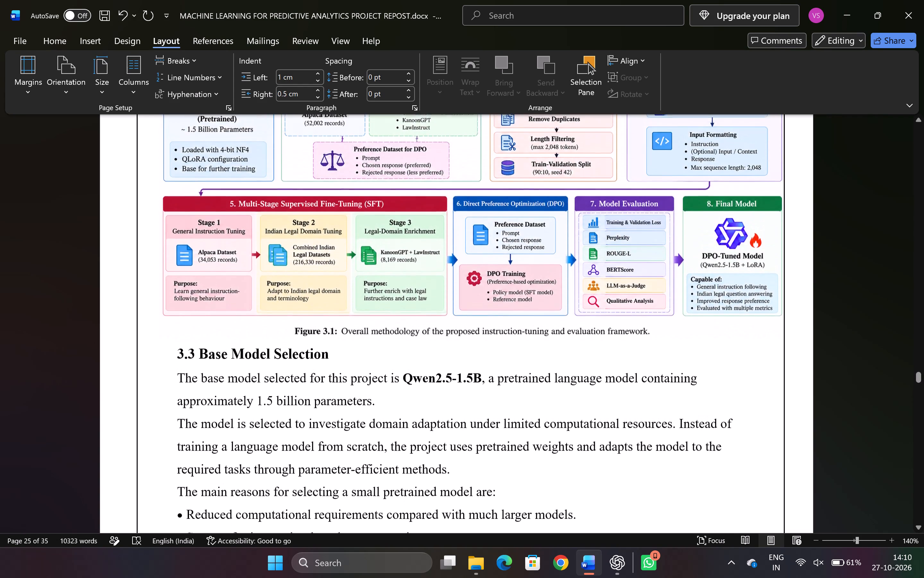
scroll(590, 360, up, 1)
scroll(590, 360, down, 6)
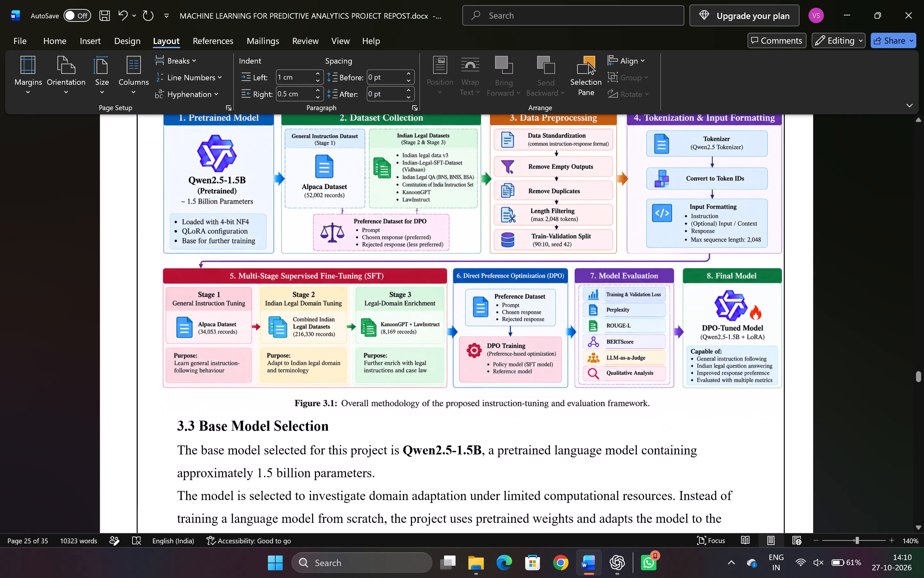
scroll(590, 360, down, 8)
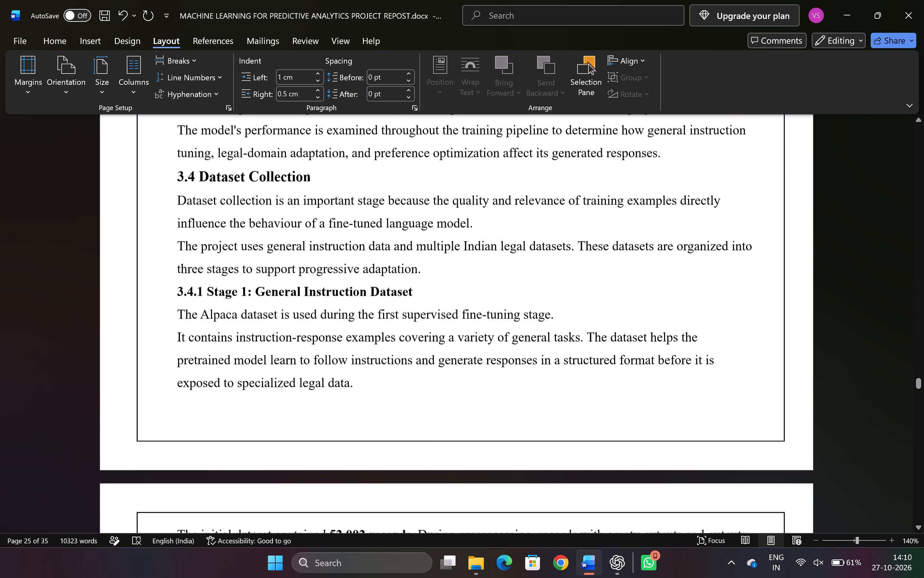
scroll(590, 360, down, 2)
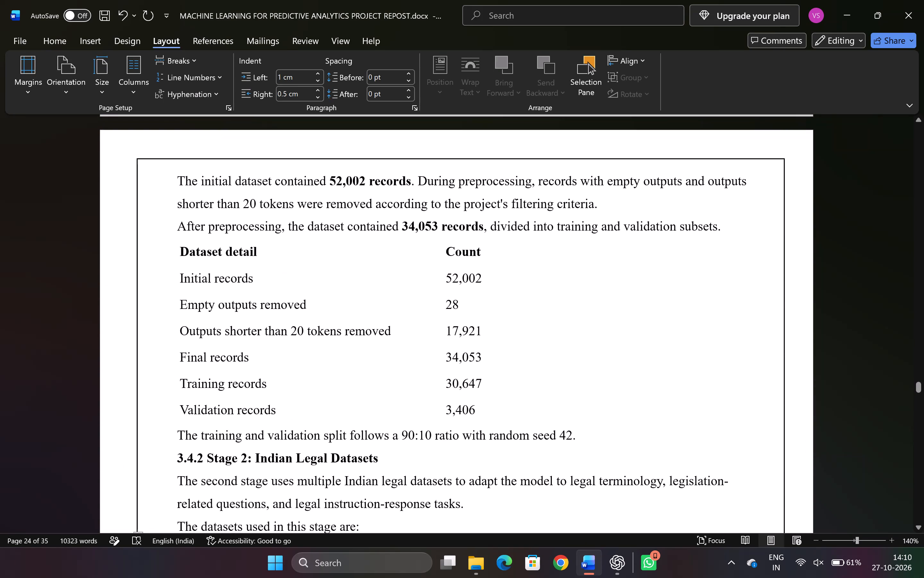
scroll(590, 360, down, 5)
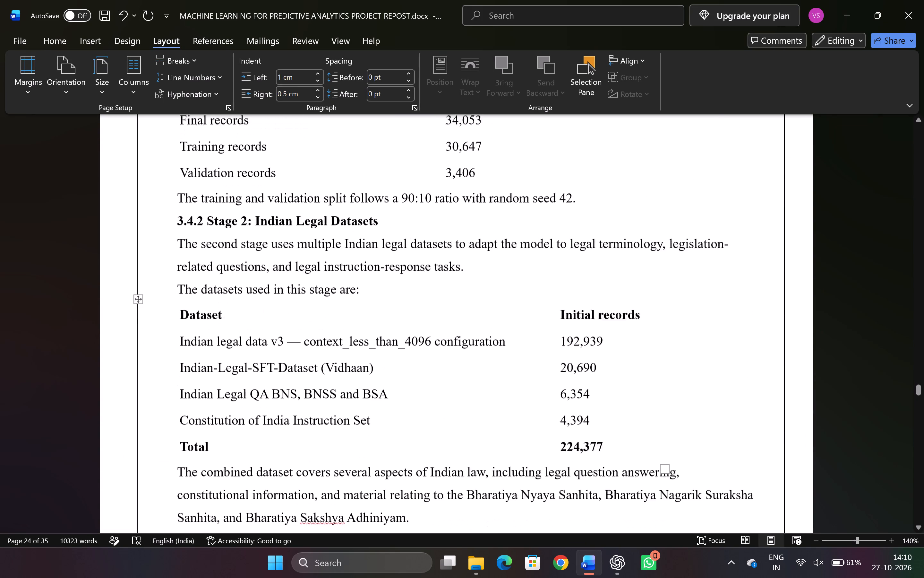
scroll(590, 360, down, 5)
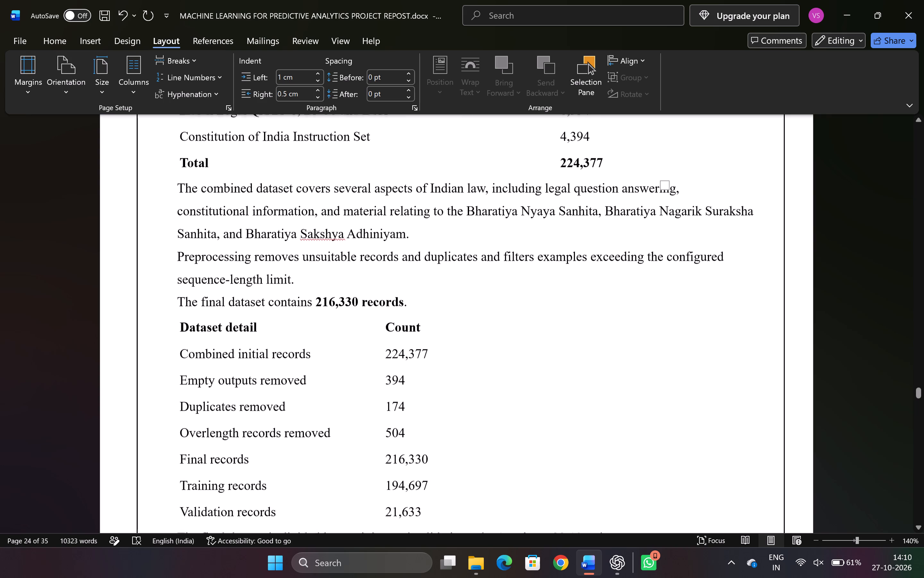
scroll(590, 360, down, 4)
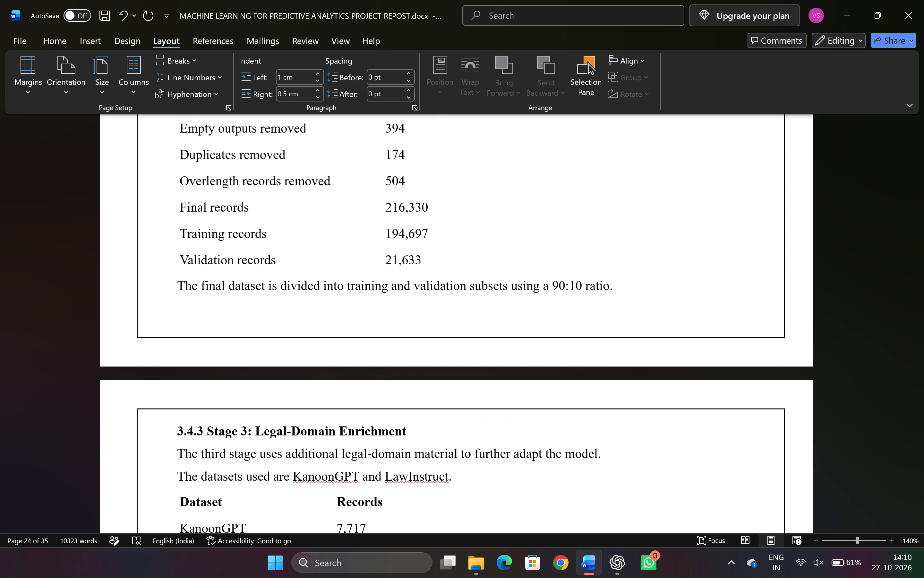
scroll(590, 360, down, 4)
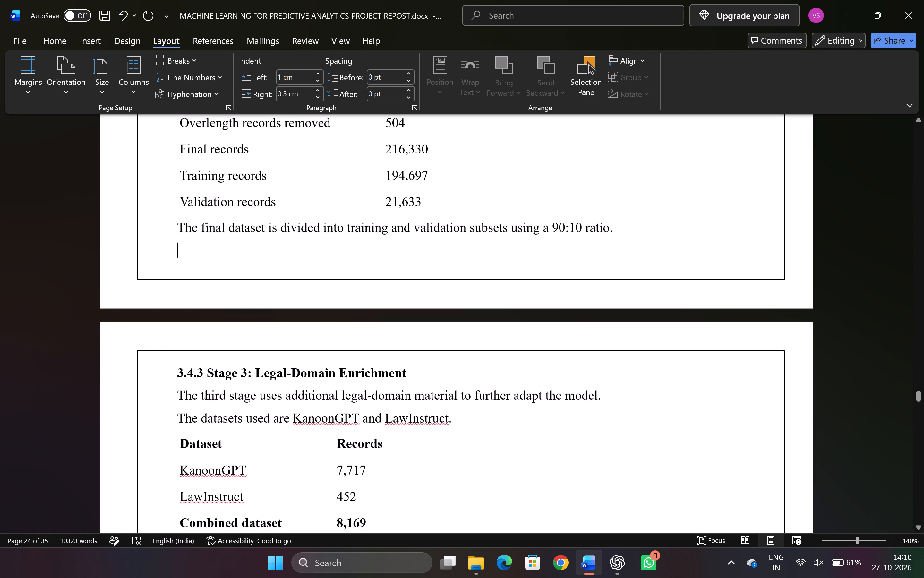
scroll(590, 360, down, 4)
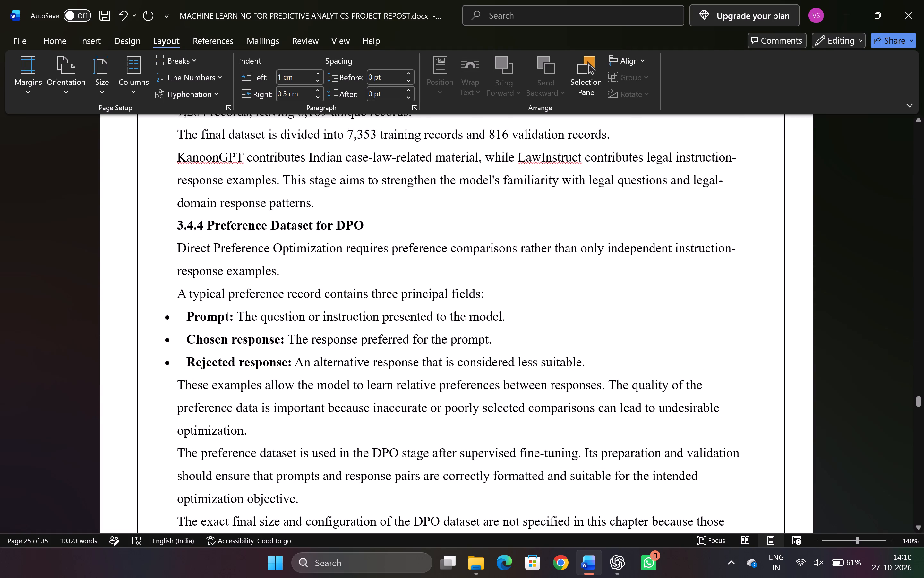
Set the left indent of the three-item bulleted list of preference record fields in section 3.4.4 to 1 cm.
drag(611, 361, 159, 325)
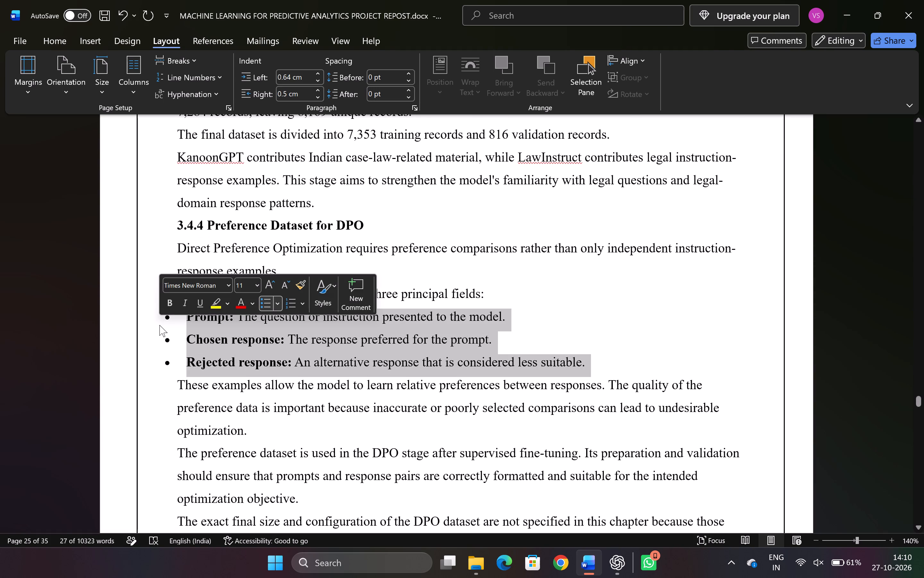
click(289, 75)
key(1)
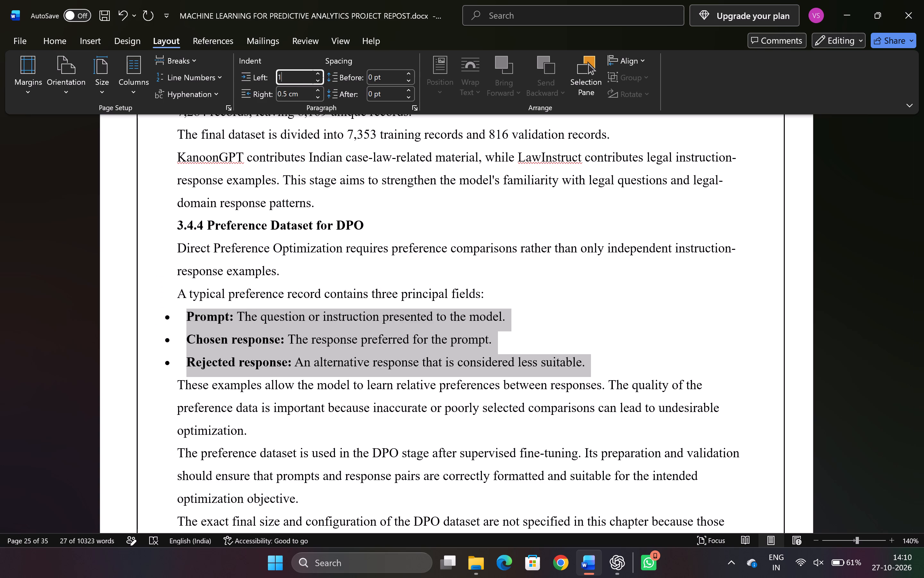
key(Return)
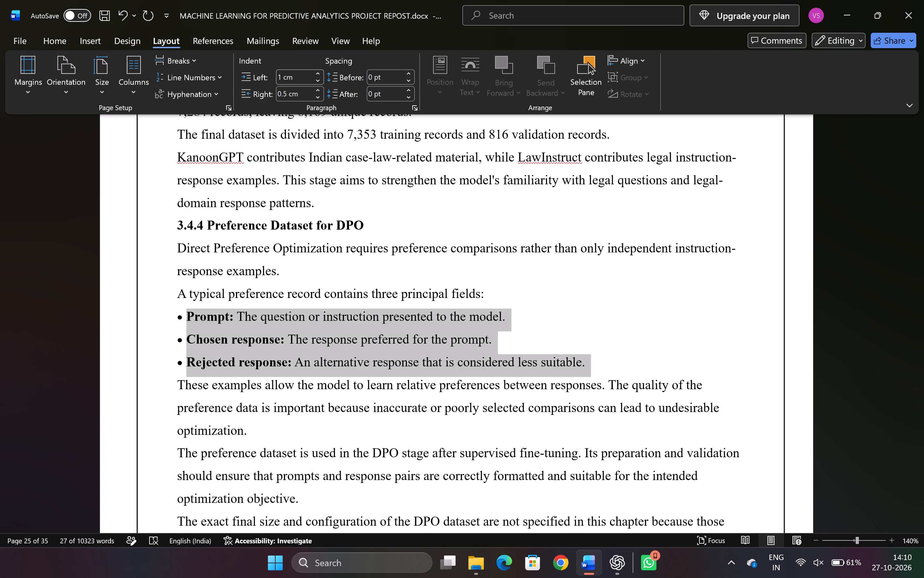
Set the left indent of the three-item bulleted list of standardized example contents in section 3.5.1 to 1 cm.
scroll(470, 313, down, 2)
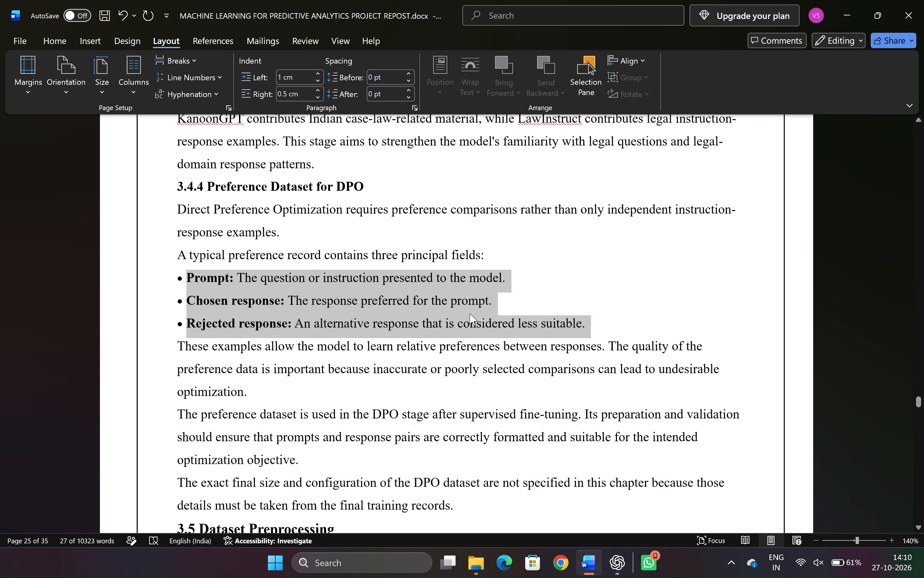
scroll(470, 313, down, 3)
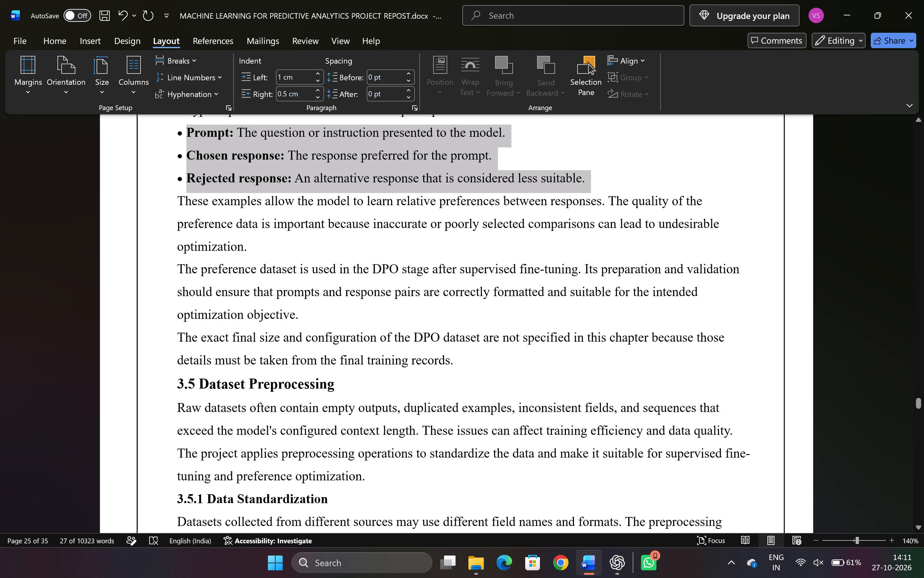
scroll(470, 313, down, 5)
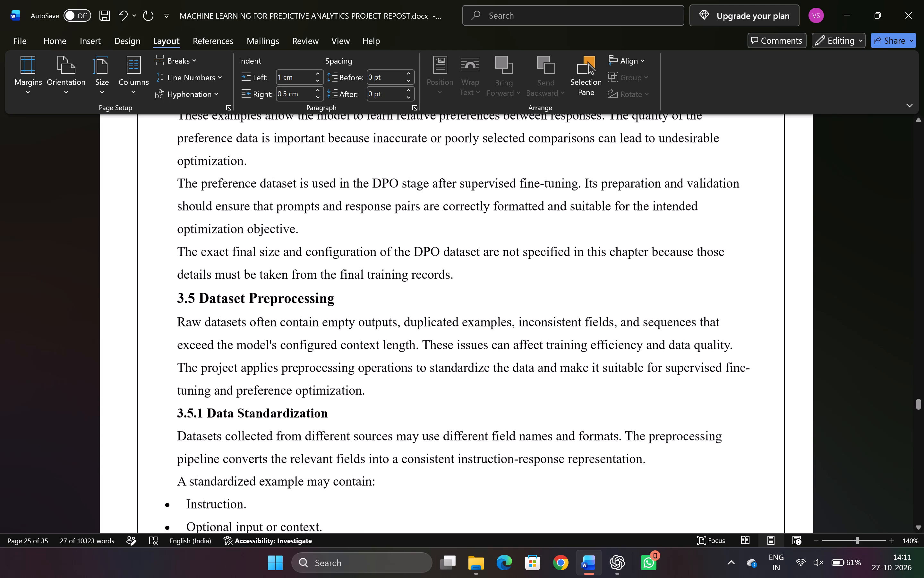
scroll(470, 313, down, 2)
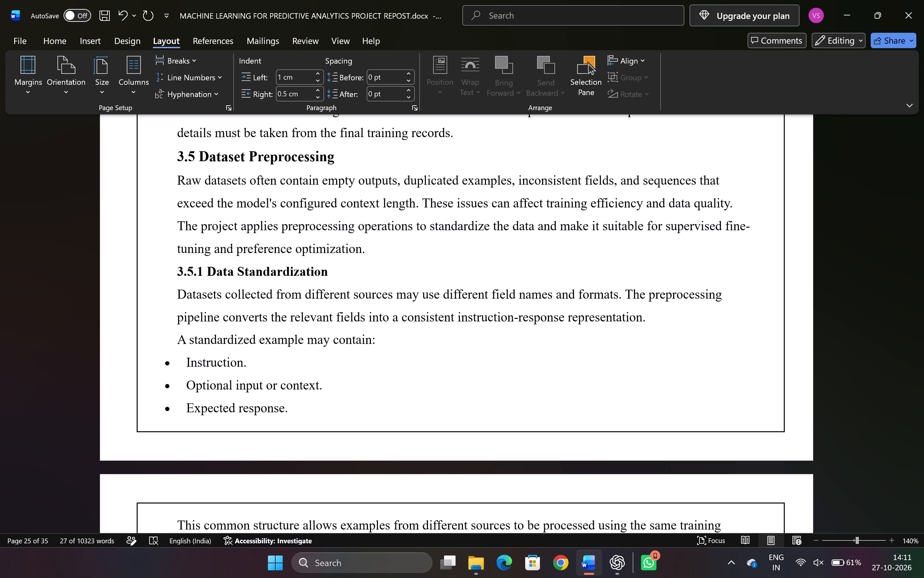
scroll(398, 325, down, 1)
drag(327, 339, 300, 331)
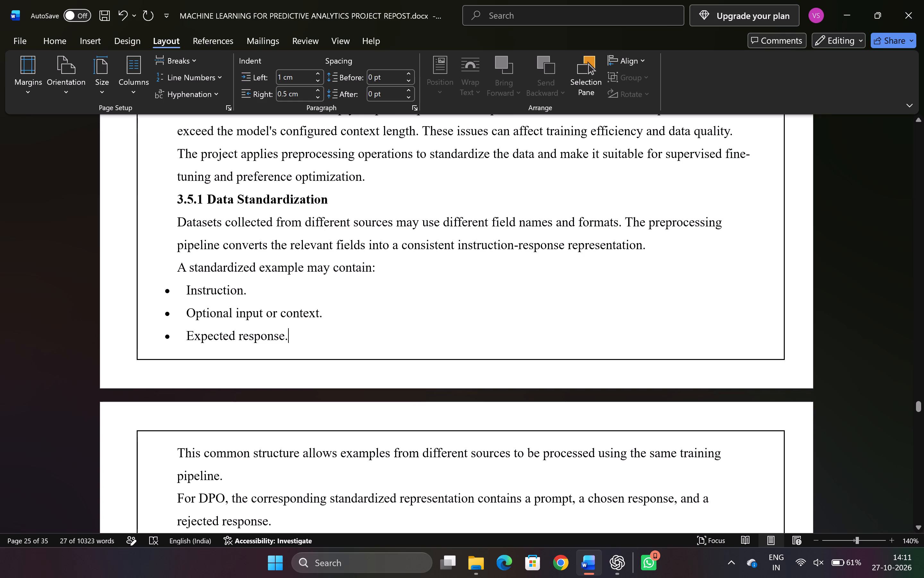
drag(300, 331, 198, 292)
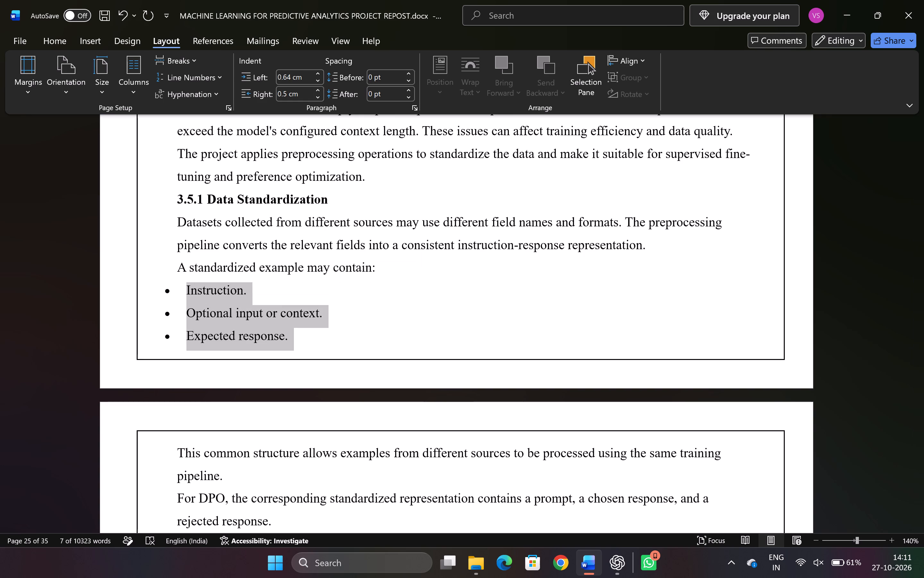
click(286, 75)
key(1)
key(Return)
Copy Figure 3.2.png from the Downloads folder and paste it on a new line below the Figure 3.2 caption before section 3.6.
scroll(296, 238, down, 10)
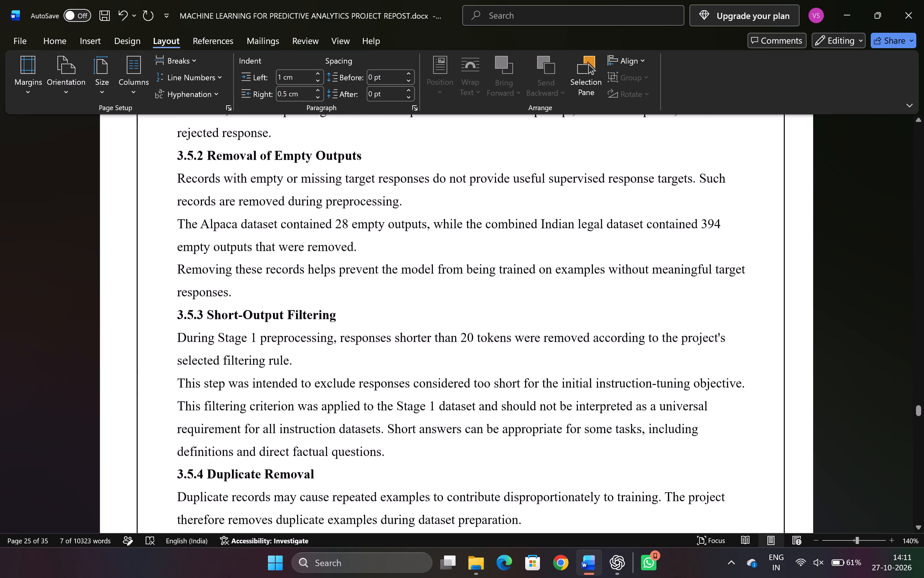
scroll(296, 238, down, 7)
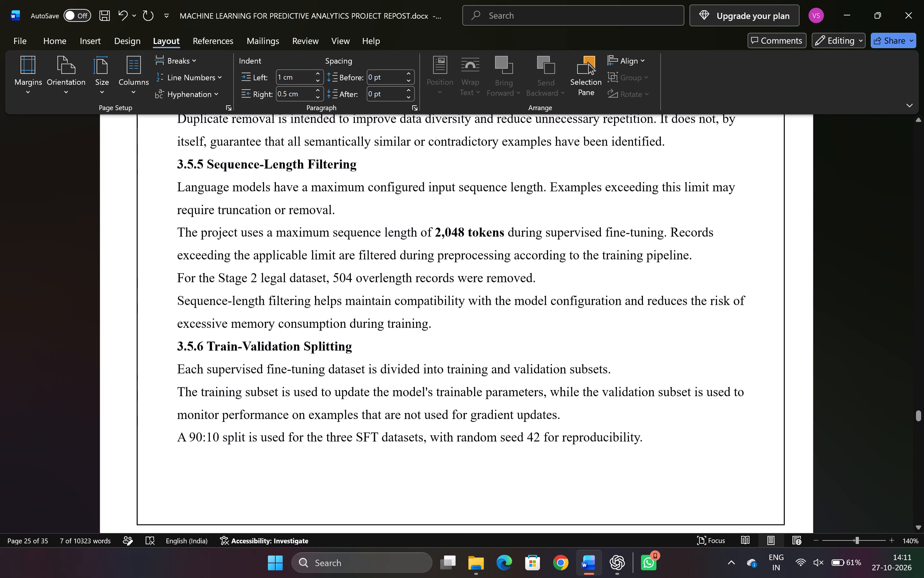
scroll(296, 238, down, 8)
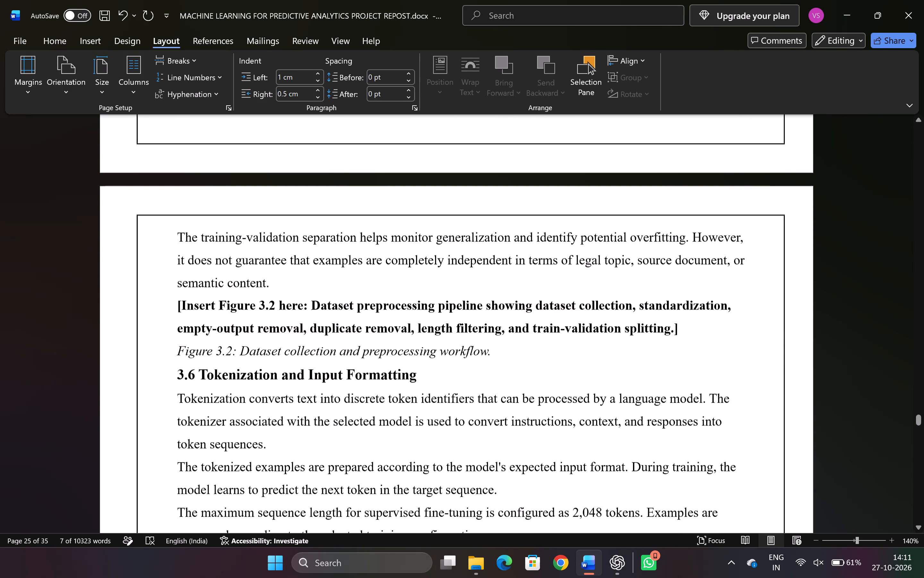
key(alt+Tab)
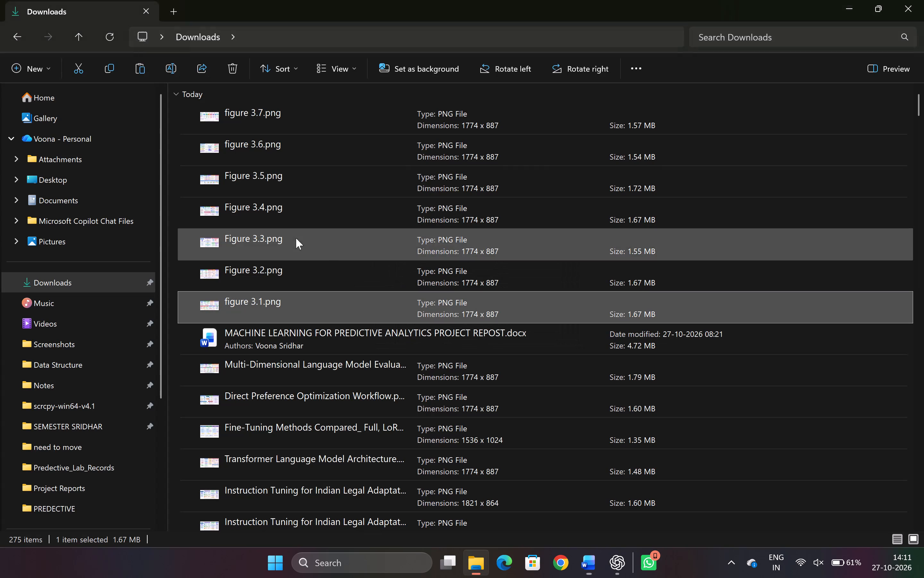
click(296, 276)
key(ctrl+c)
key(alt+Tab)
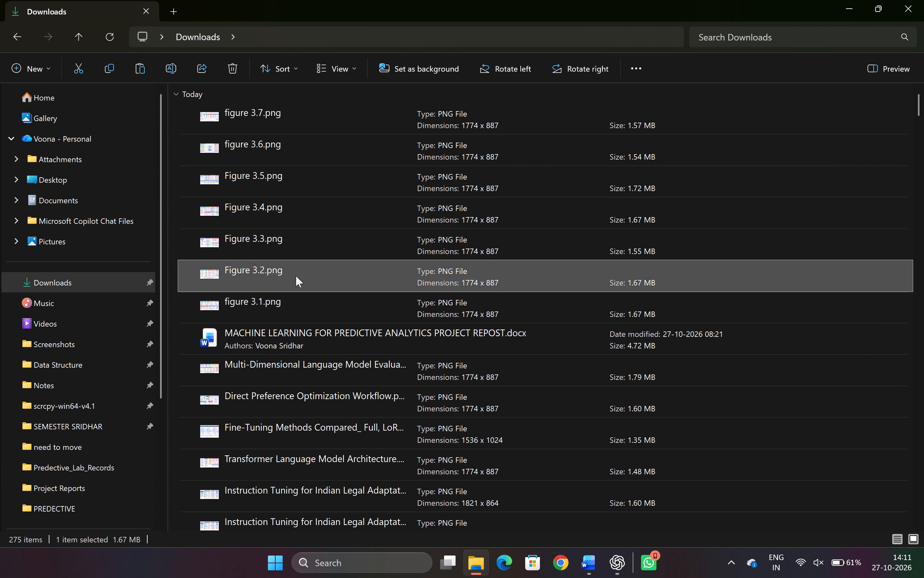
click(497, 357)
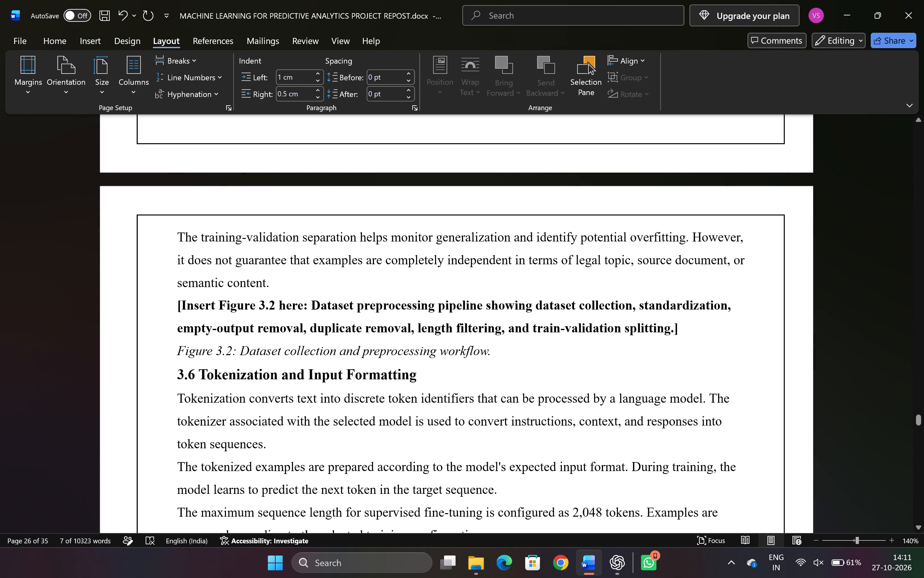
key(Return)
key(ctrl+v)
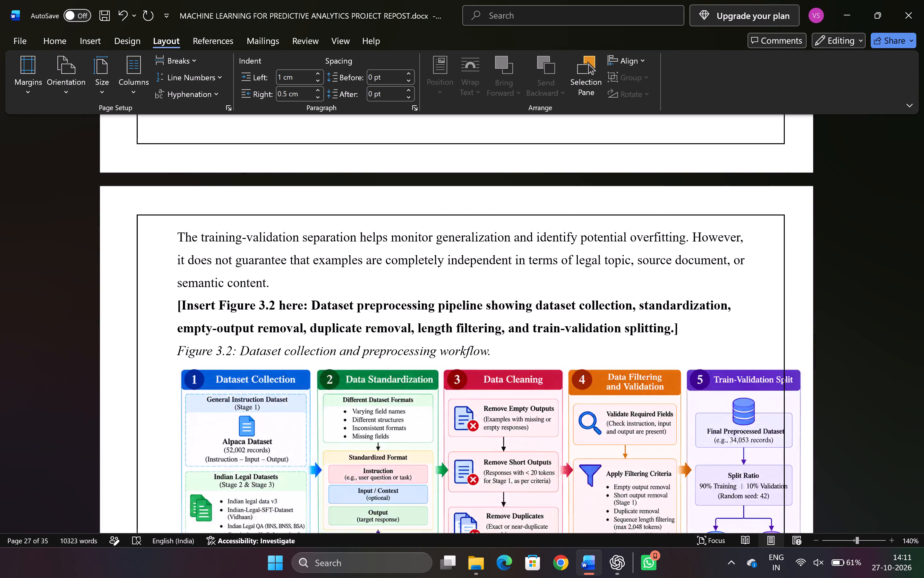
Set the text wrapping of the pasted Figure 3.2 picture to In Front of Text.
click(567, 357)
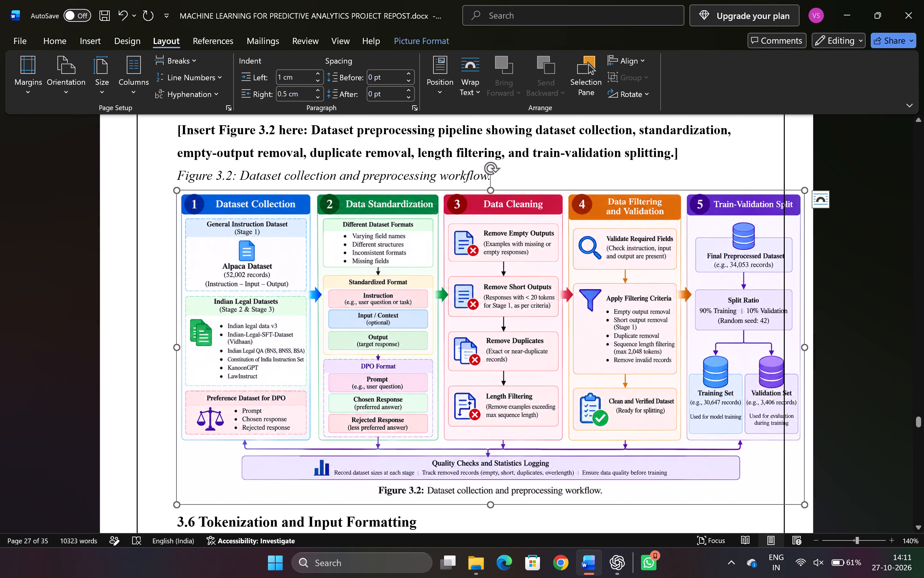
click(827, 199)
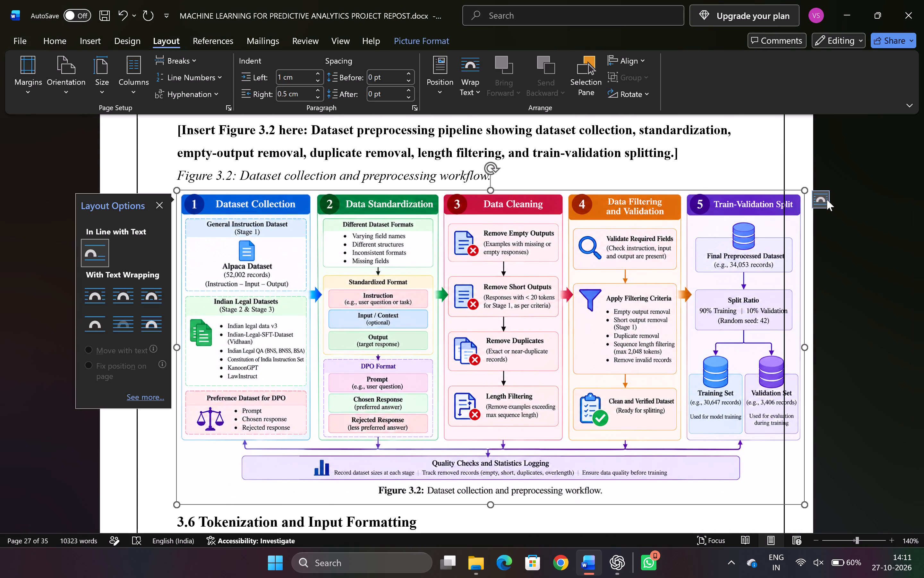
click(157, 326)
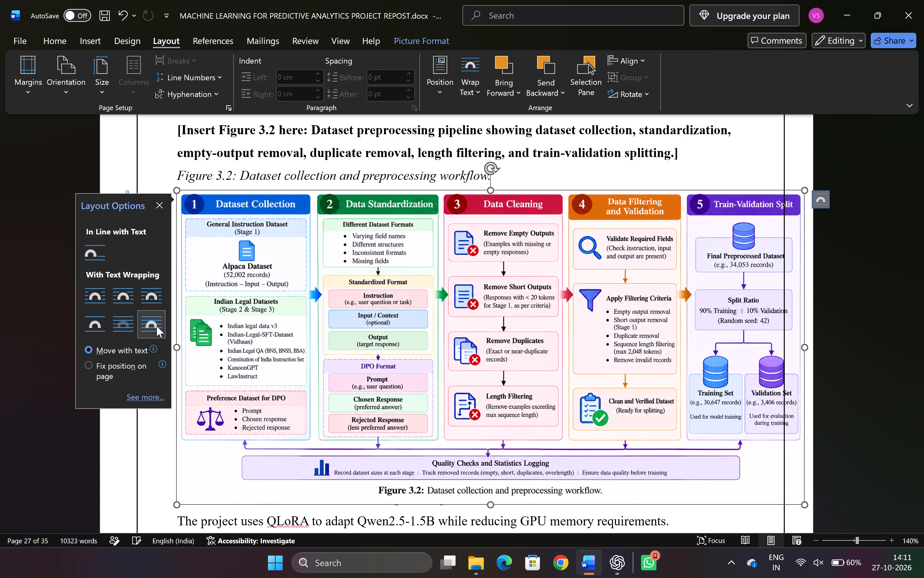
Insert nine blank lines after the italic Figure 3.2 caption to make room for the picture.
click(654, 178)
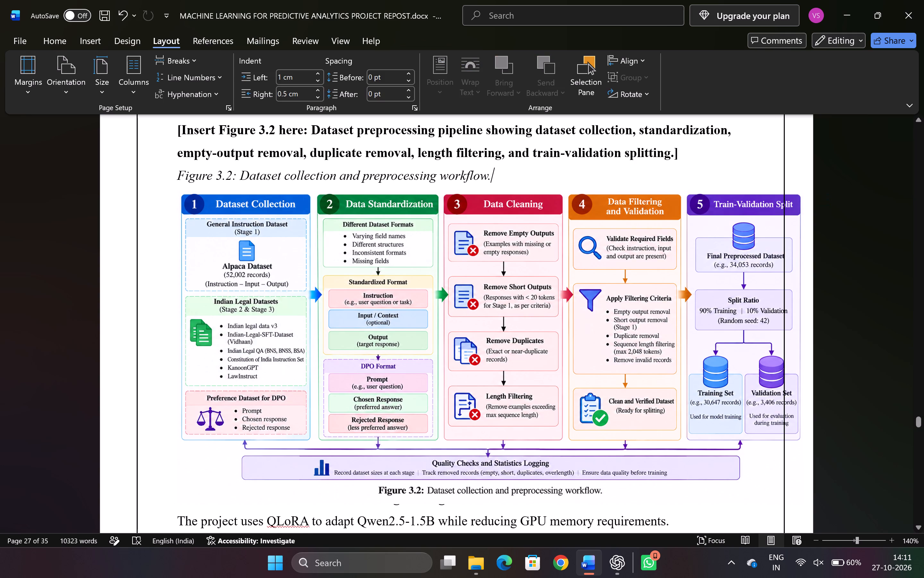
key(Return)
key(Return)
key(Return)
key(Return)
key(Return)
key(Return)
key(Return)
key(Return)
key(Return)
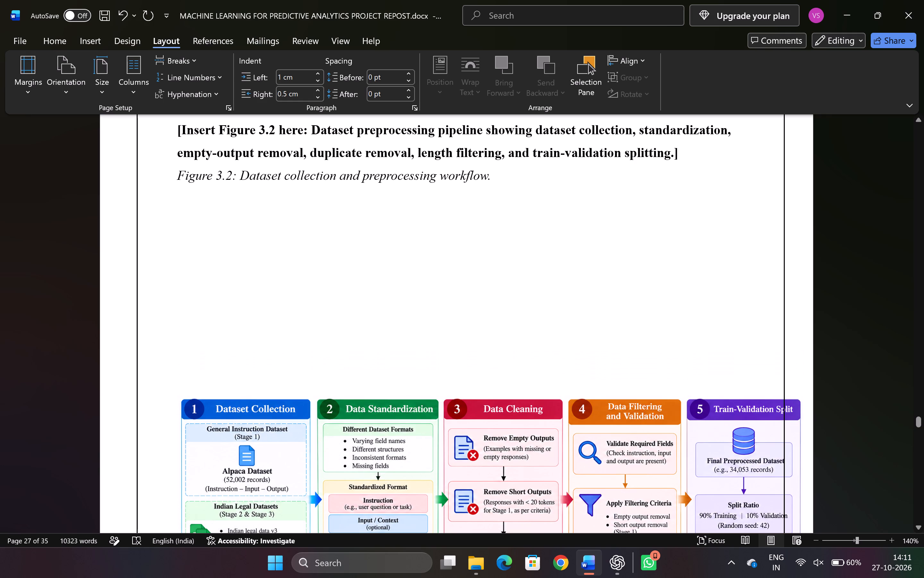
Delete the bold Insert Figure 3.2 placeholder text together with the italic Figure 3.2 caption below it.
scroll(600, 162, up, 2)
drag(507, 254, 176, 215)
key(BackSpace)
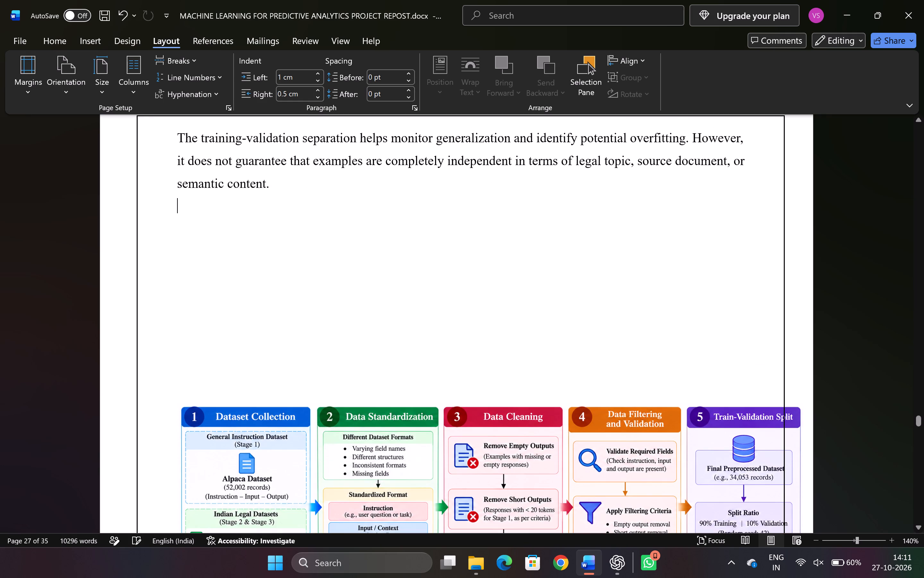
Move the Figure 3.2 picture up to sit directly below the paragraph ending in "semantic content.".
drag(543, 429, 532, 234)
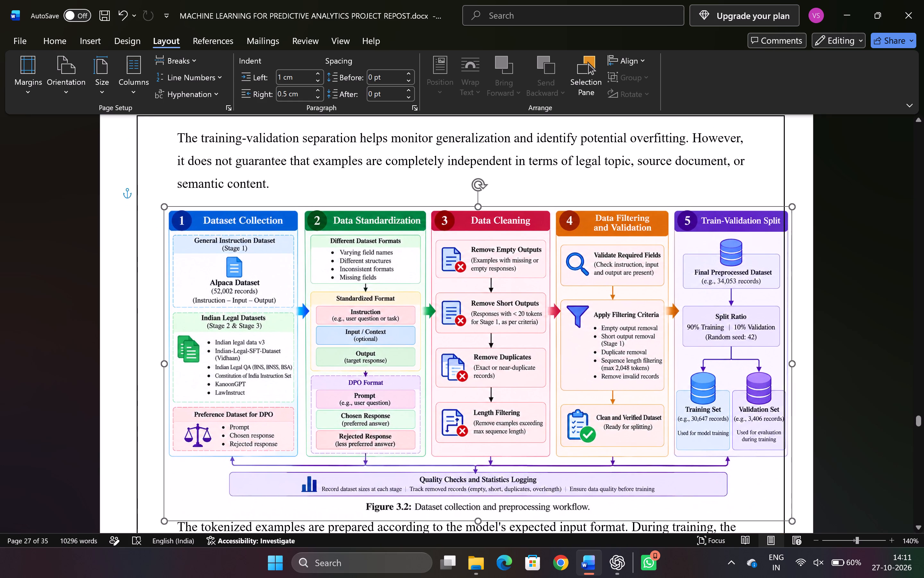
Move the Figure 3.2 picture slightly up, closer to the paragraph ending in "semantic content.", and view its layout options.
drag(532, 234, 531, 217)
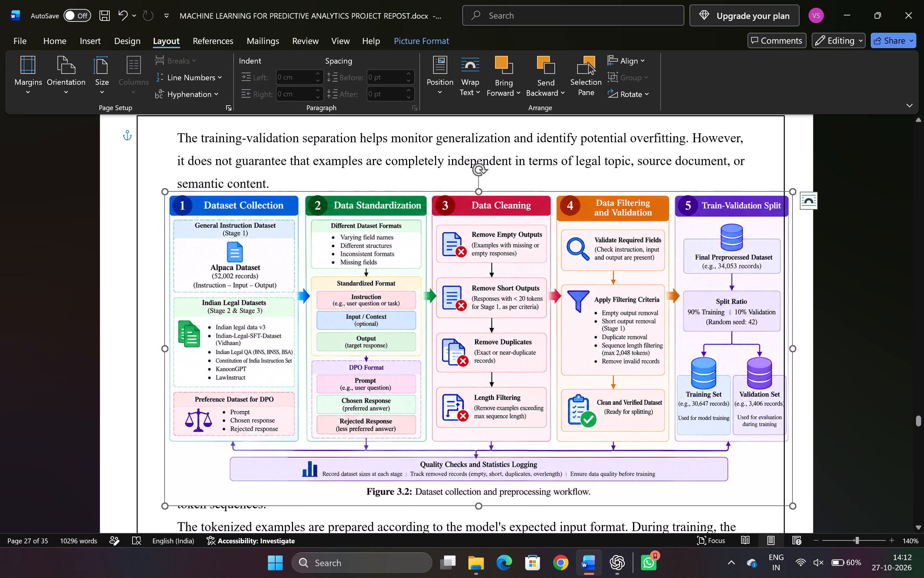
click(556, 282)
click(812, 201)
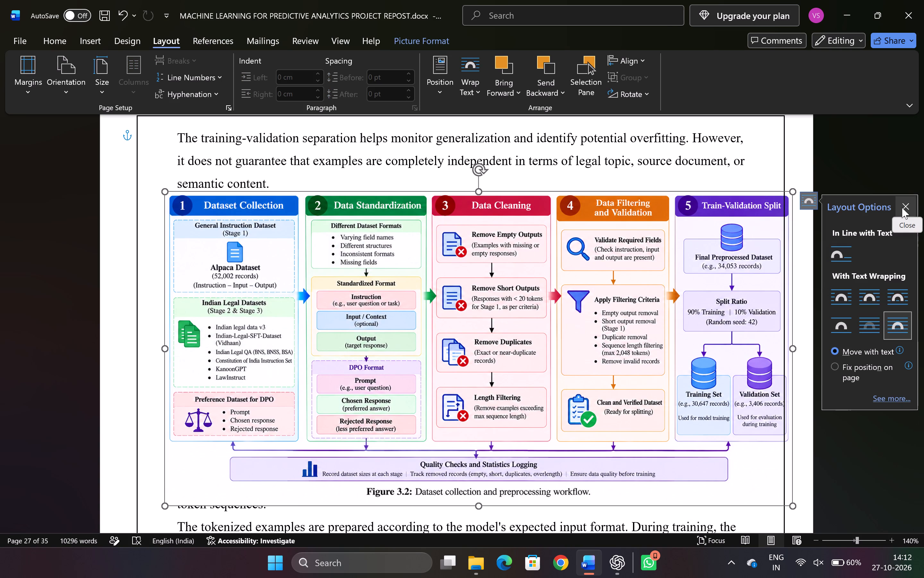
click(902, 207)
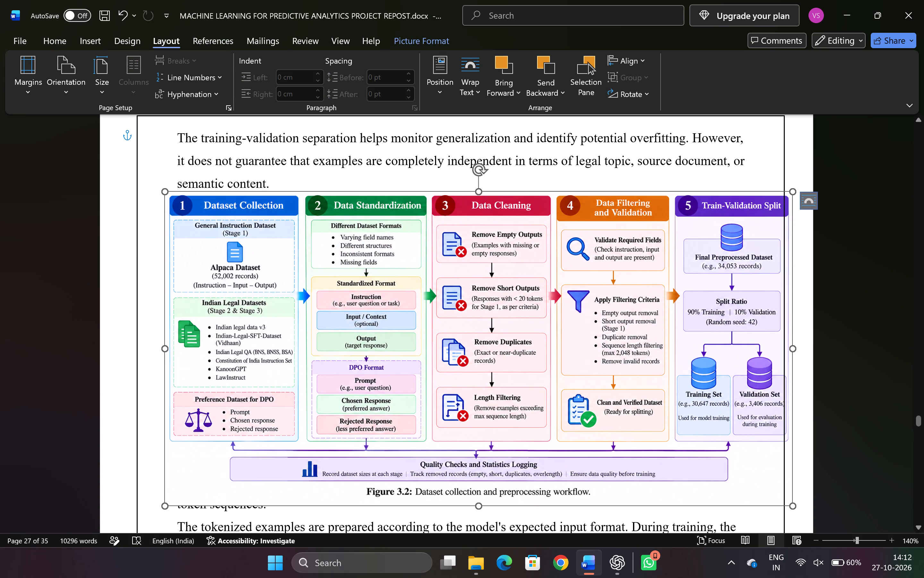
Move the Figure 3.2 picture out of the way and insert three blank lines above the 3.6 Tokenization and Input Formatting heading.
drag(773, 469, 765, 353)
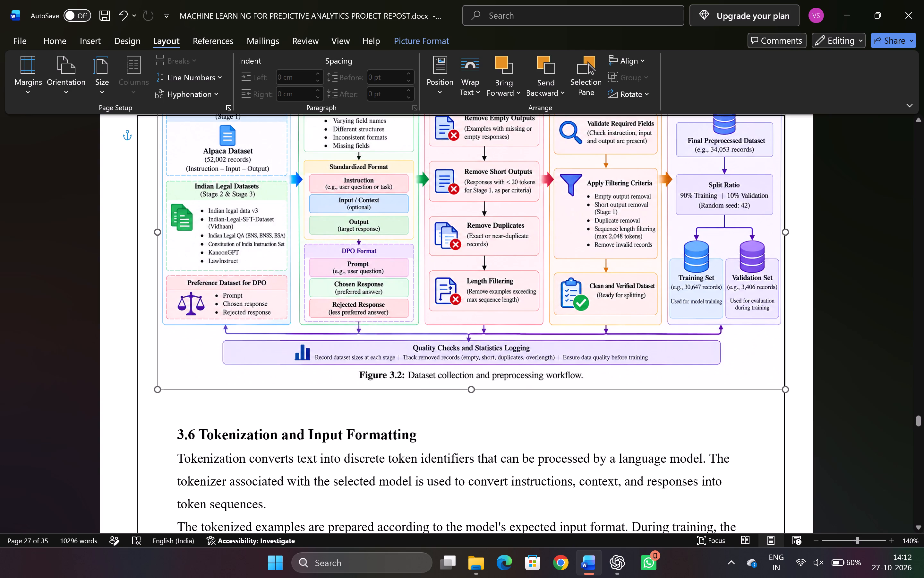
click(469, 422)
key(Return)
key(Return)
key(Return)
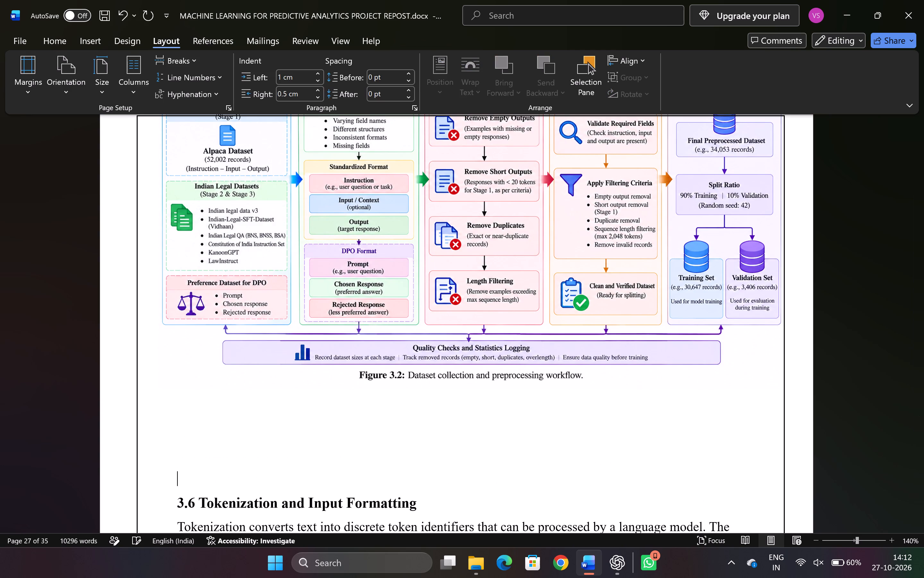
Move the Figure 3.2 picture back directly below the paragraph ending in "semantic content." and shift it left inside the page border.
scroll(469, 422, up, 1)
drag(499, 333, 501, 455)
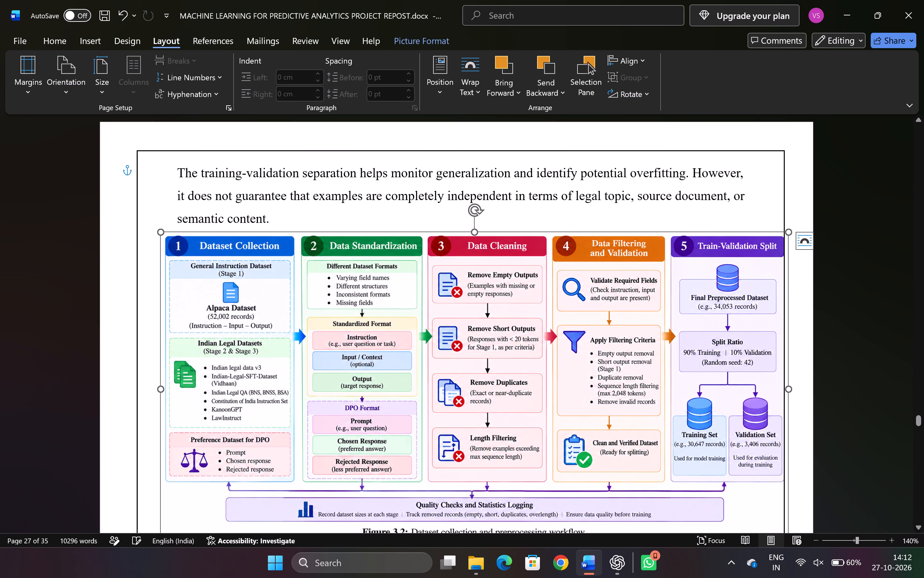
key(Left)
key(Left)
key(Left)
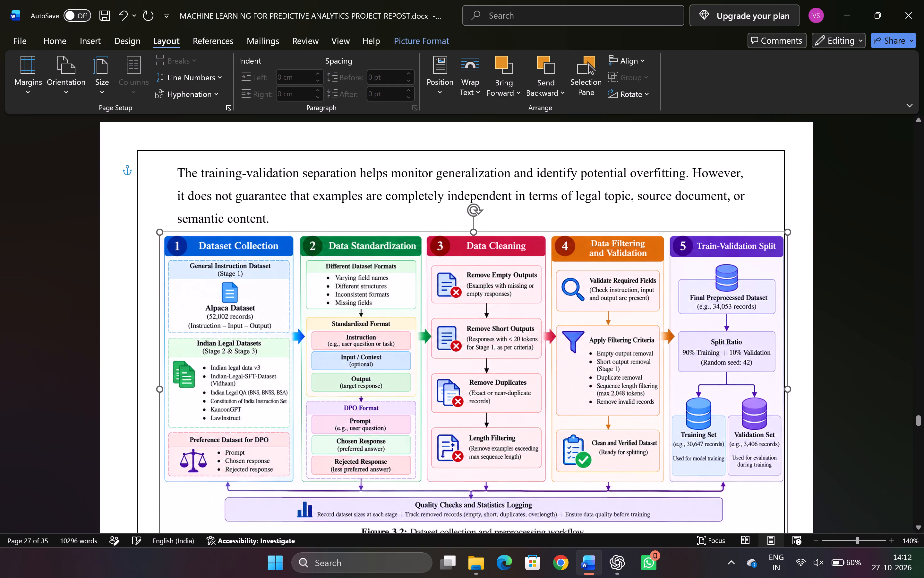
key(Left)
key(Left)
key(Left)
scroll(586, 434, down, 1)
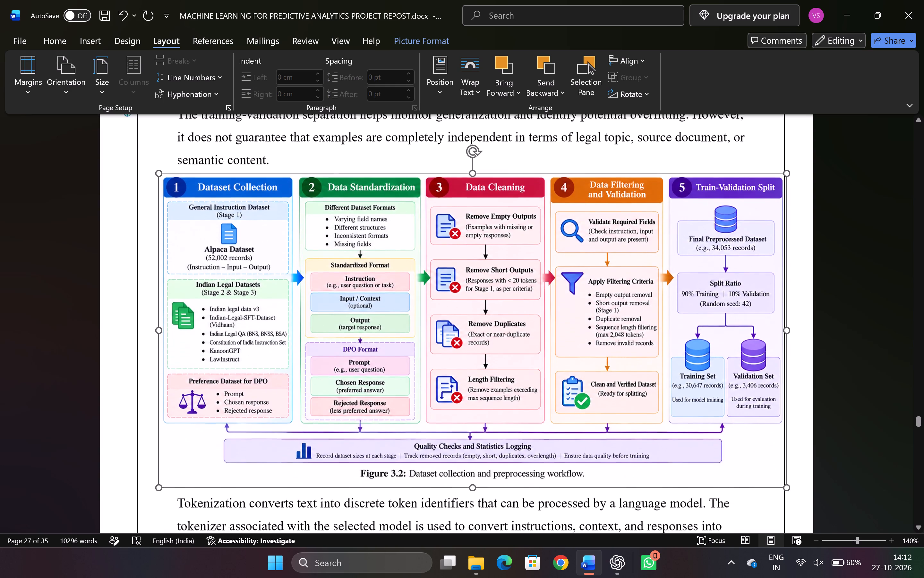
scroll(586, 434, down, 1)
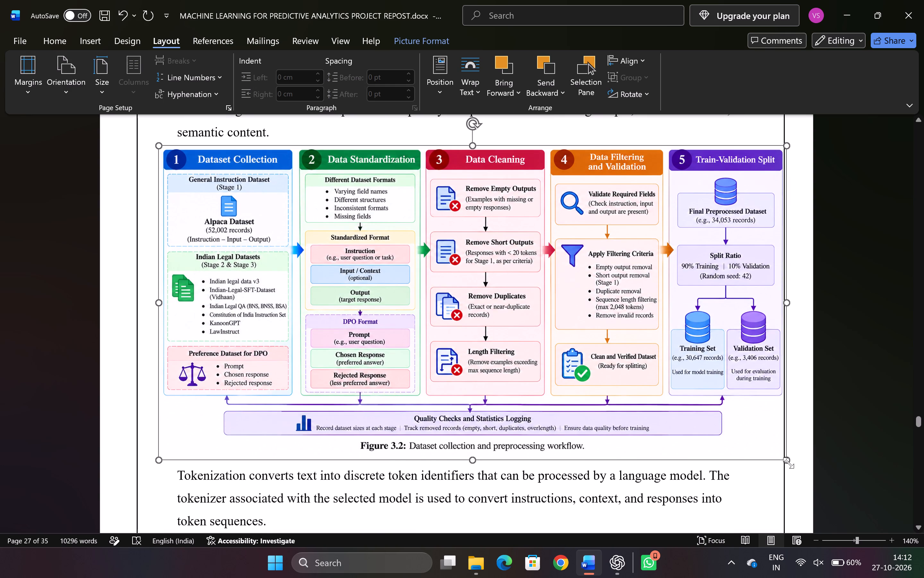
key(Left)
key(Left)
key(Left)
key(Left)
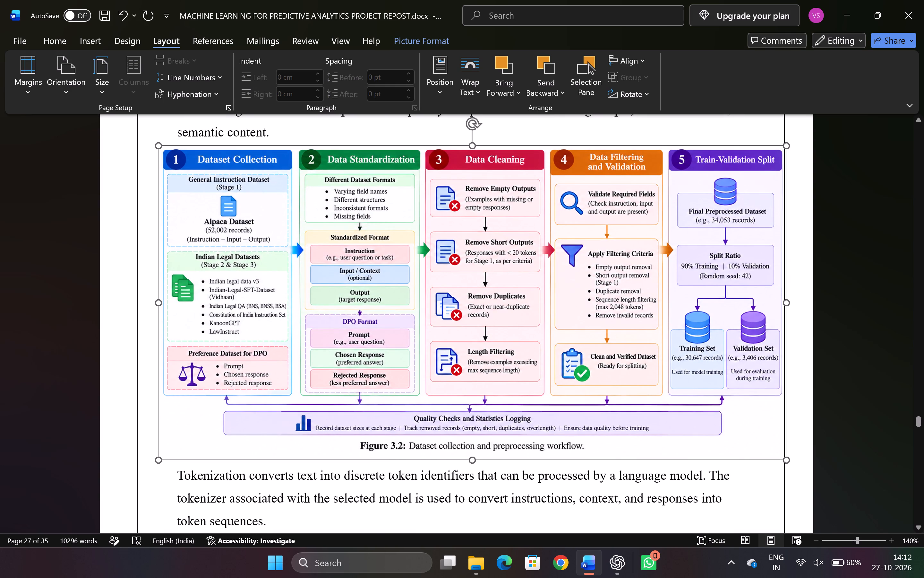
key(Left)
key(Left)
key(Left)
key(Left)
key(Left)
key(Left)
key(Left)
key(Left)
key(Left)
key(Left)
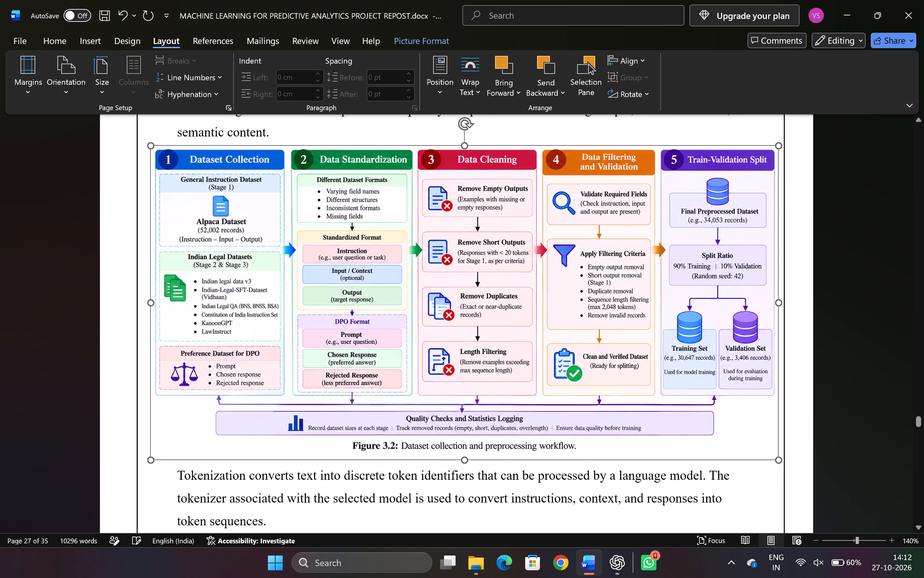
key(Right)
key(Right)
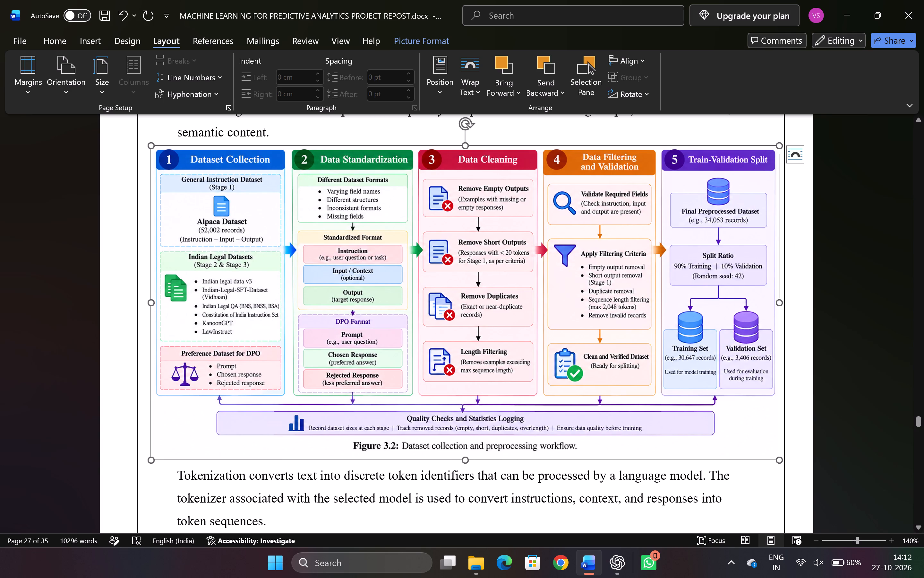
Shrink the Figure 3.2 picture proportionally until it clears the 3.6 Tokenization and Input Formatting heading.
drag(777, 460, 773, 457)
drag(773, 457, 745, 440)
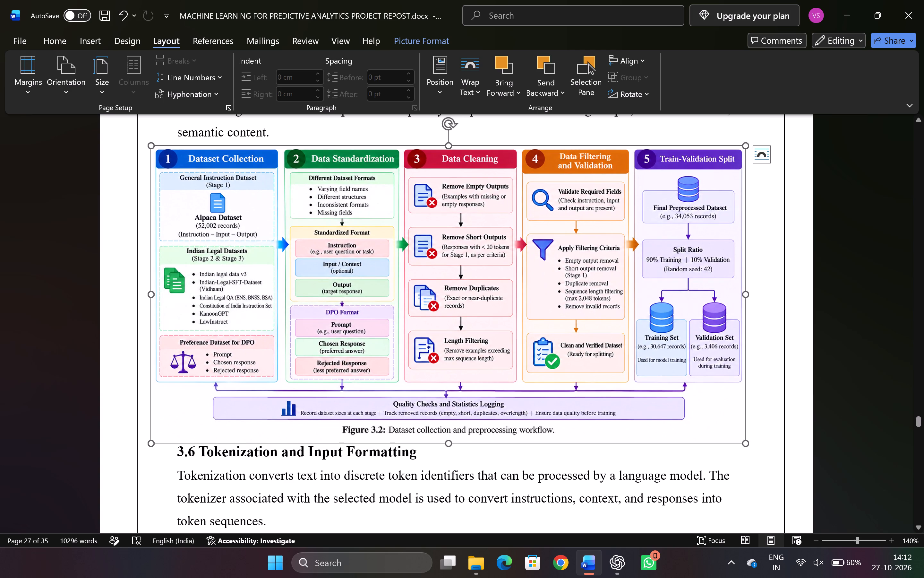
drag(558, 370, 568, 368)
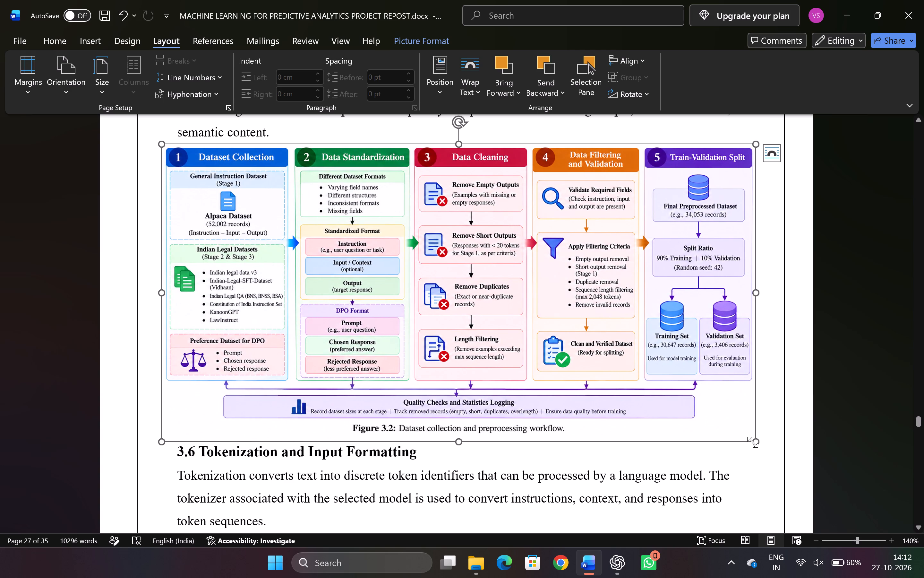
drag(755, 442, 709, 419)
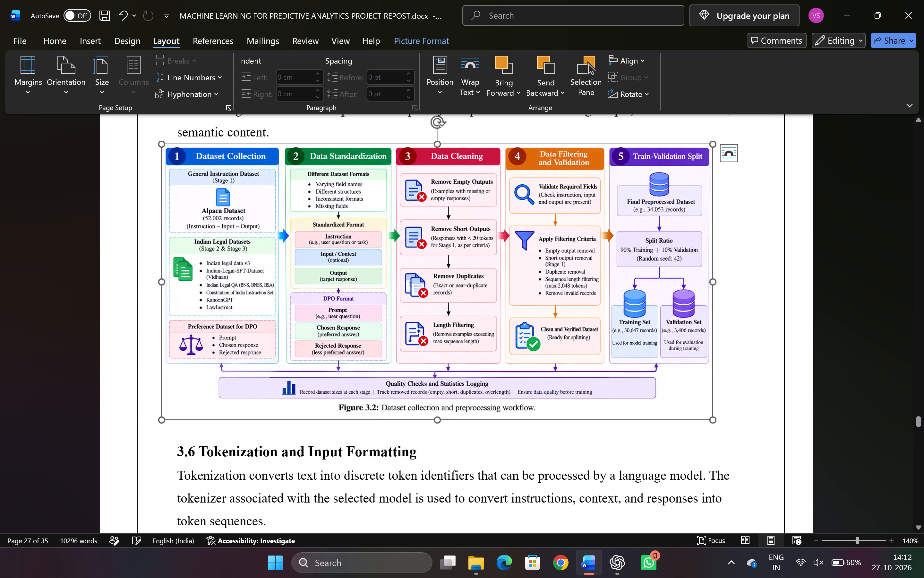
Shift the resized Figure 3.2 picture right to centre it between the page borders.
drag(582, 351, 604, 351)
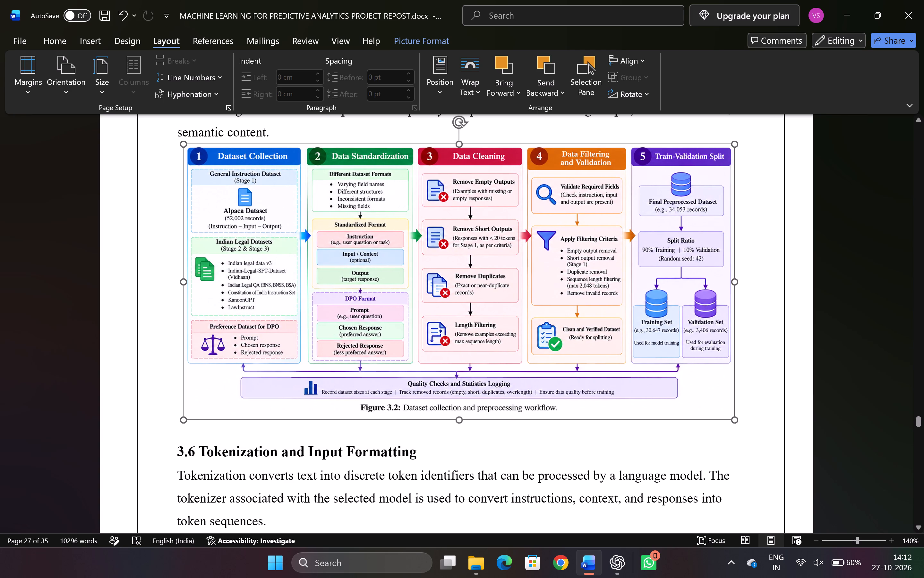
key(Right)
key(Right)
key(Right)
key(Right)
key(Right)
key(Right)
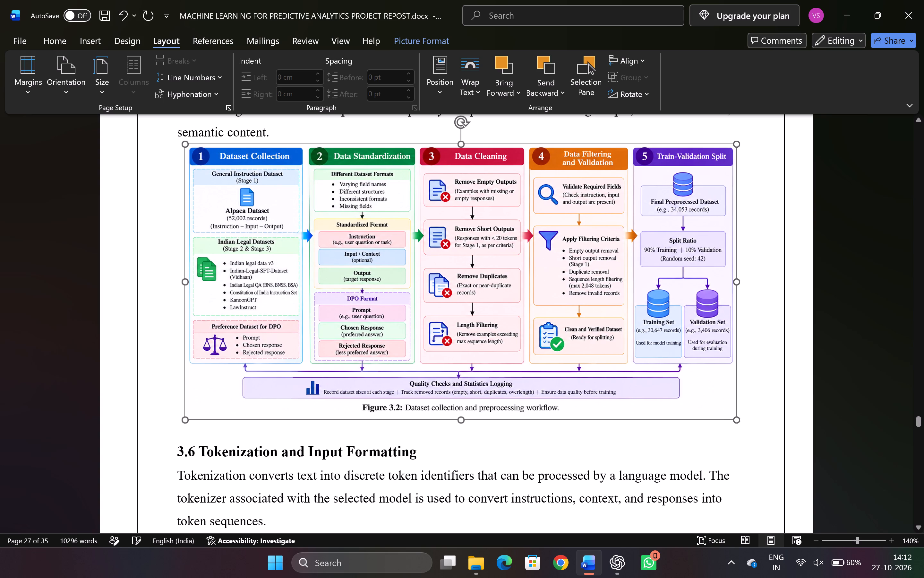
click(755, 332)
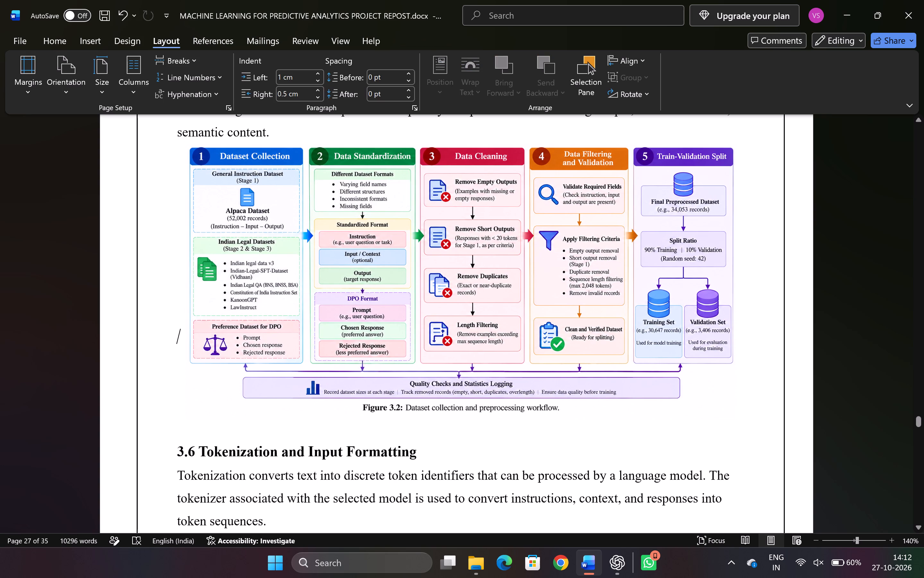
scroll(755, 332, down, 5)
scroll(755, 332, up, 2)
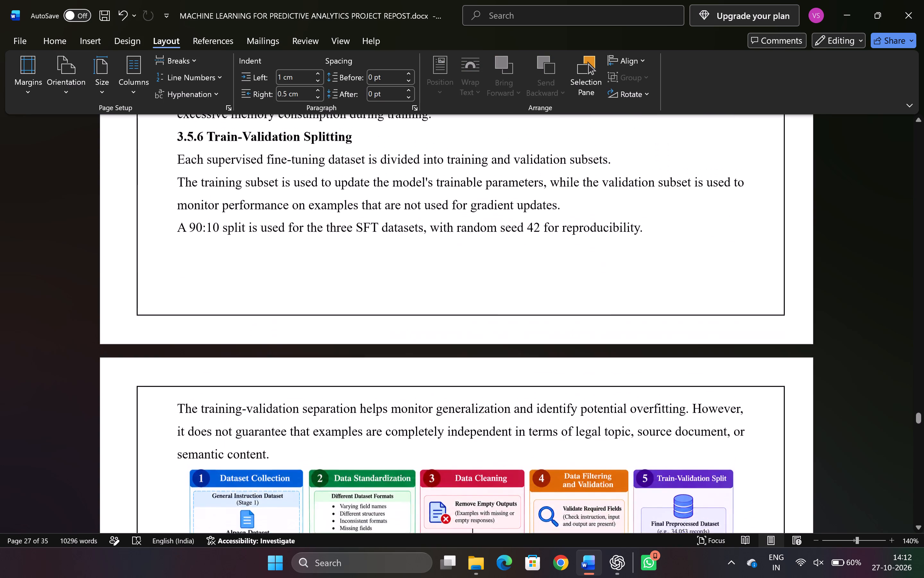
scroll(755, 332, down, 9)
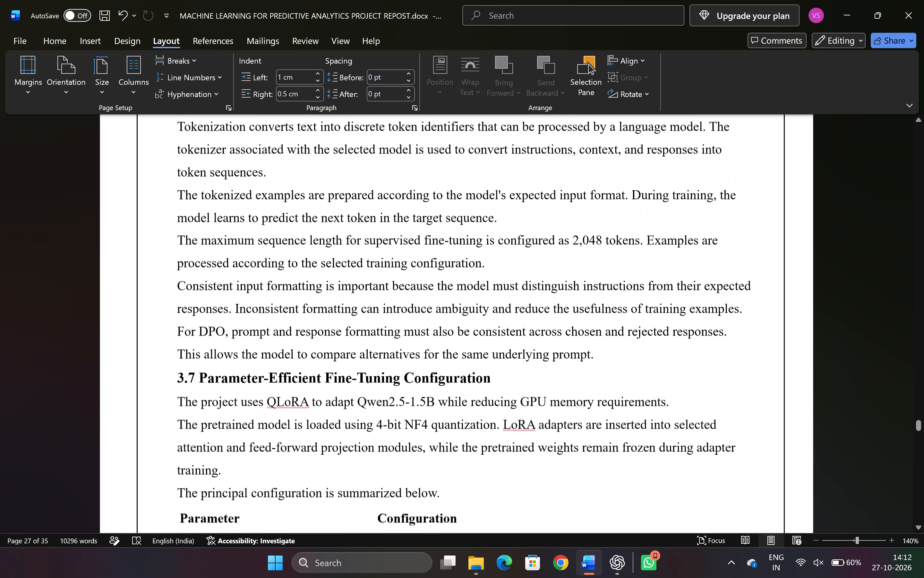
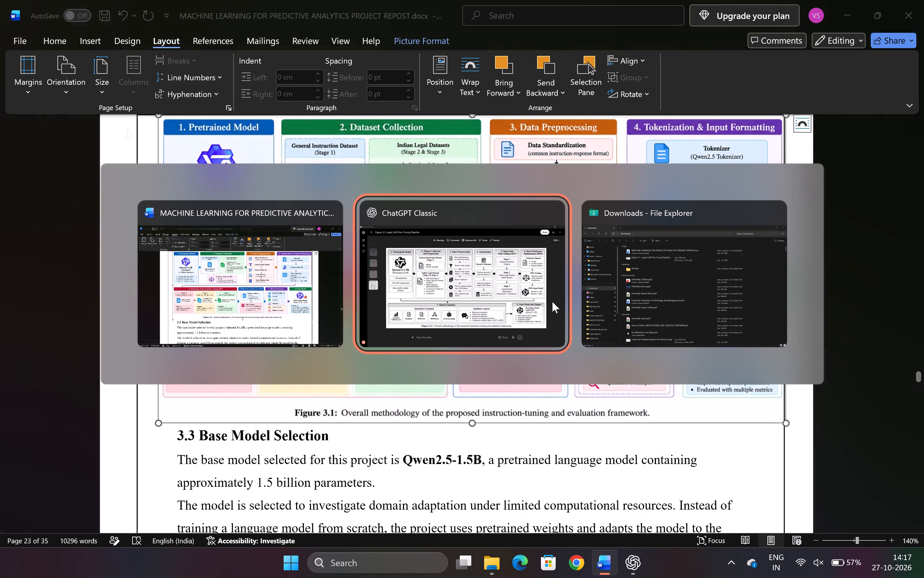
key(alt+Tab)
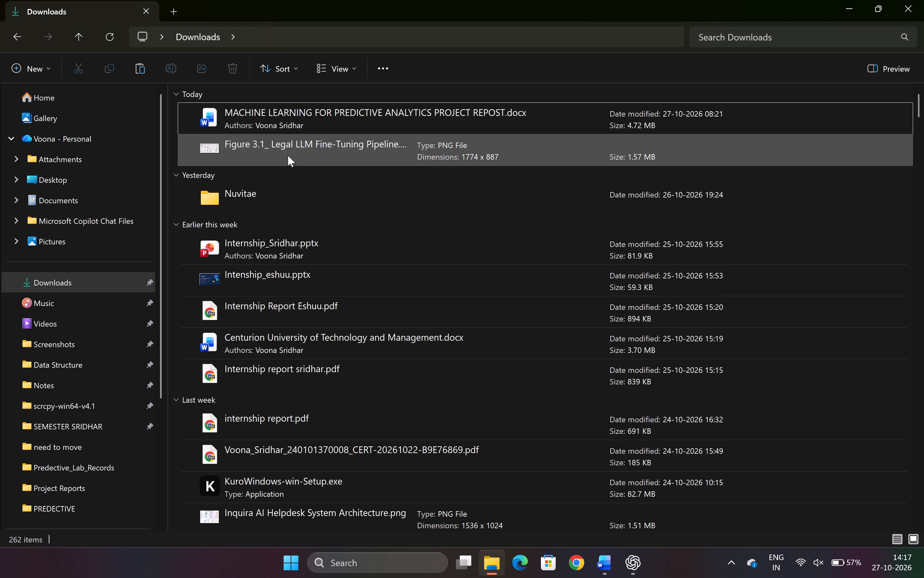
click(118, 42)
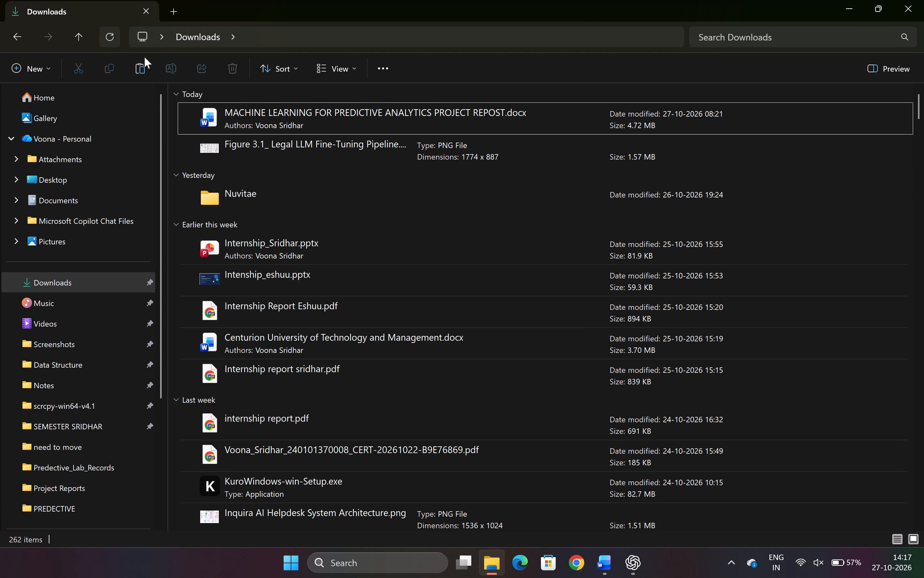
click(298, 123)
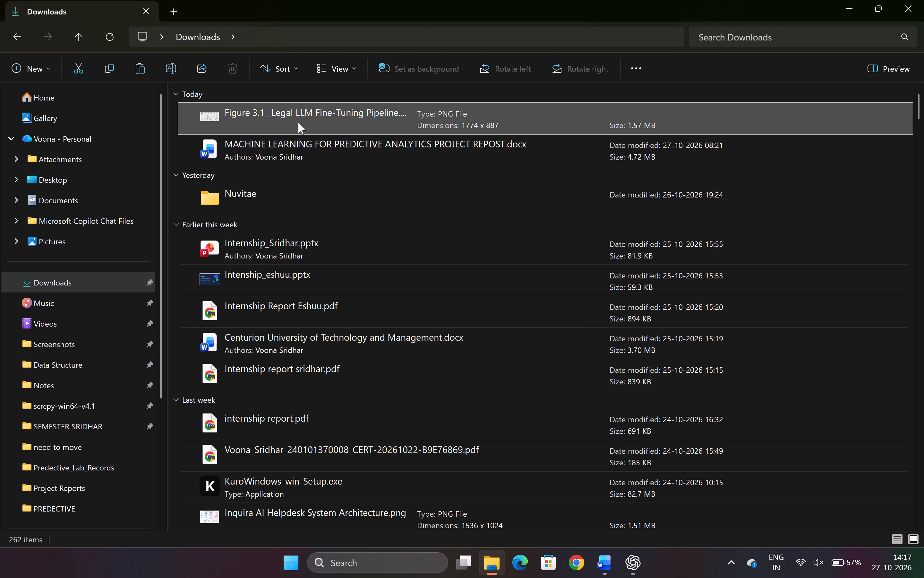
key(ctrl+c)
key(alt+Tab)
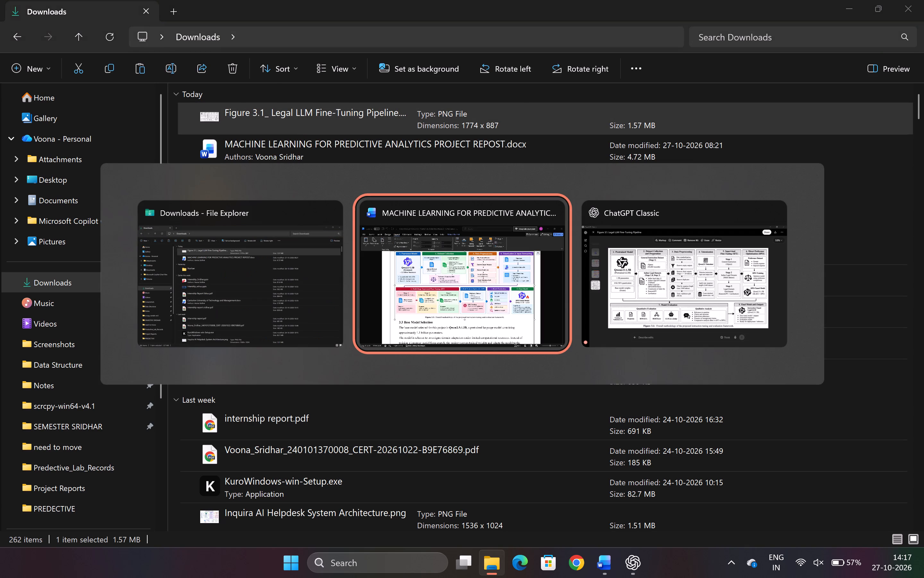
click(384, 180)
key(ctrl+v)
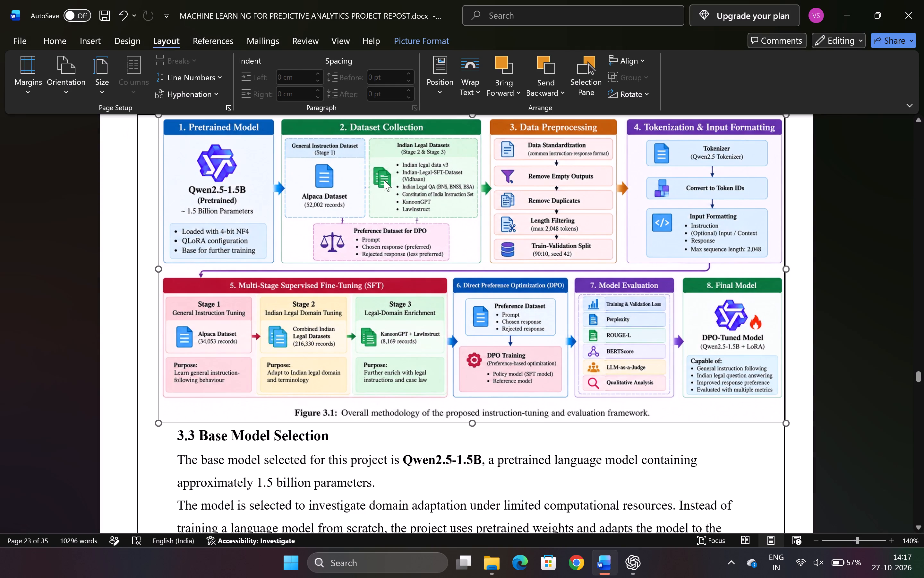
Delete the old colour version of Figure 3.1 that overlaps the pasted image.
click(681, 272)
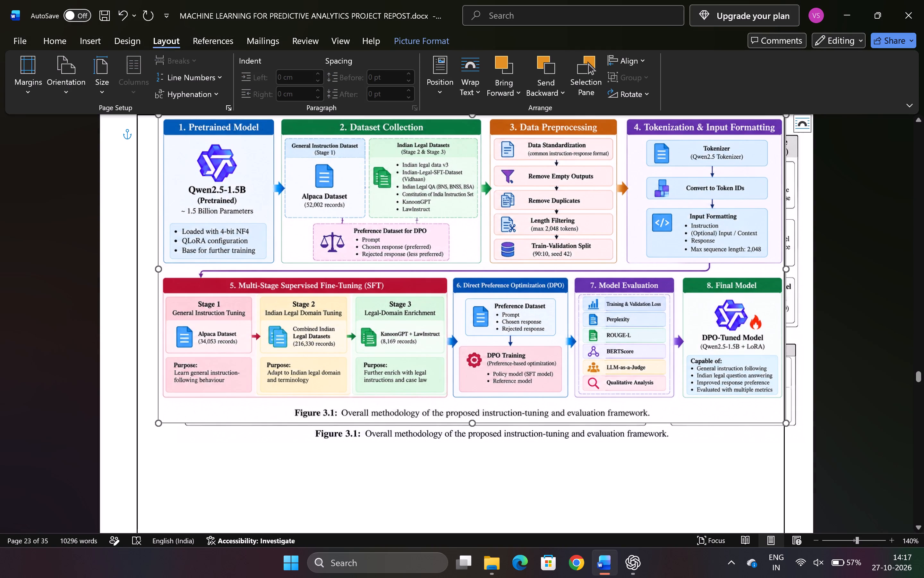
key(BackSpace)
Set the text wrapping of the black-and-white Figure 3.1 to In Front of Text.
click(707, 296)
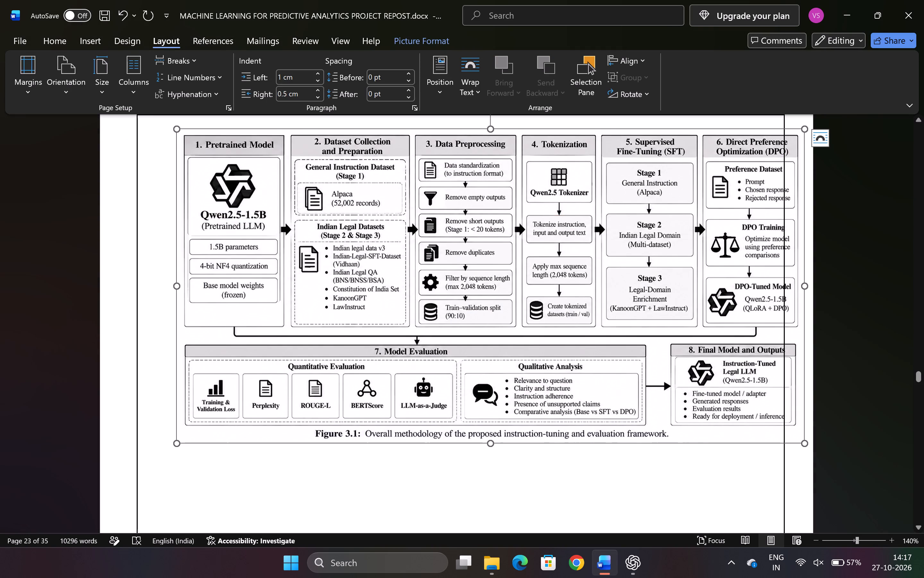
click(824, 136)
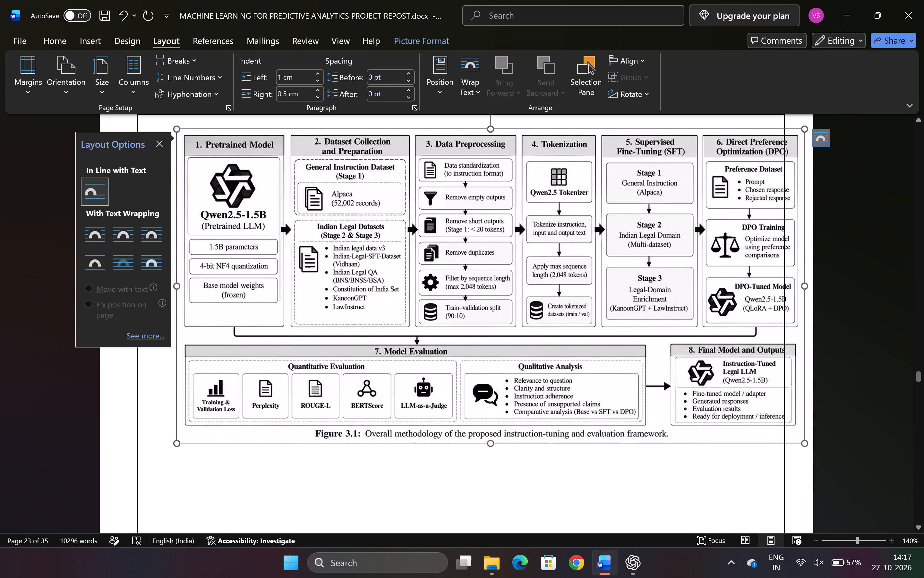
click(160, 261)
Move the black-and-white Figure 3.1 to the top of its page, just above the 3.3 Base Model Selection heading.
scroll(483, 323, up, 1)
drag(461, 315, 441, 299)
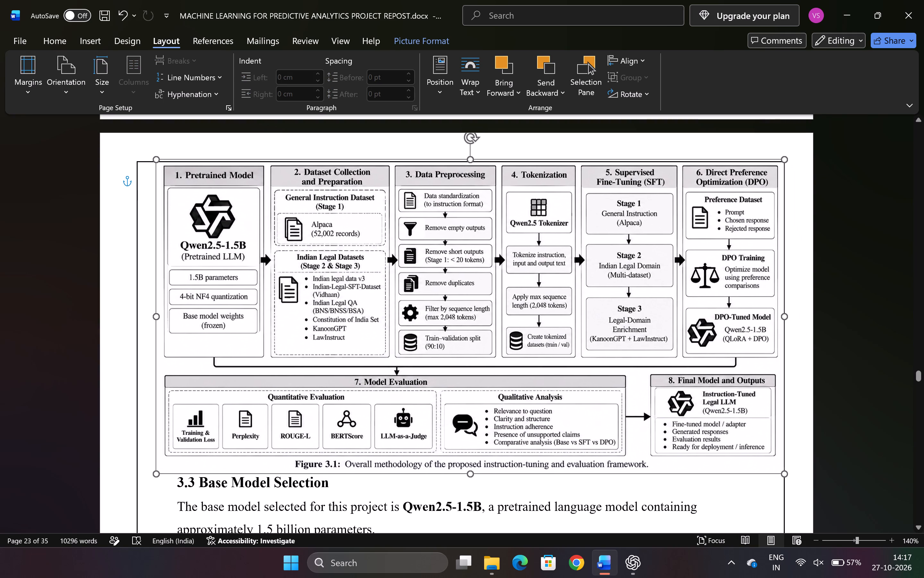
drag(441, 299, 441, 298)
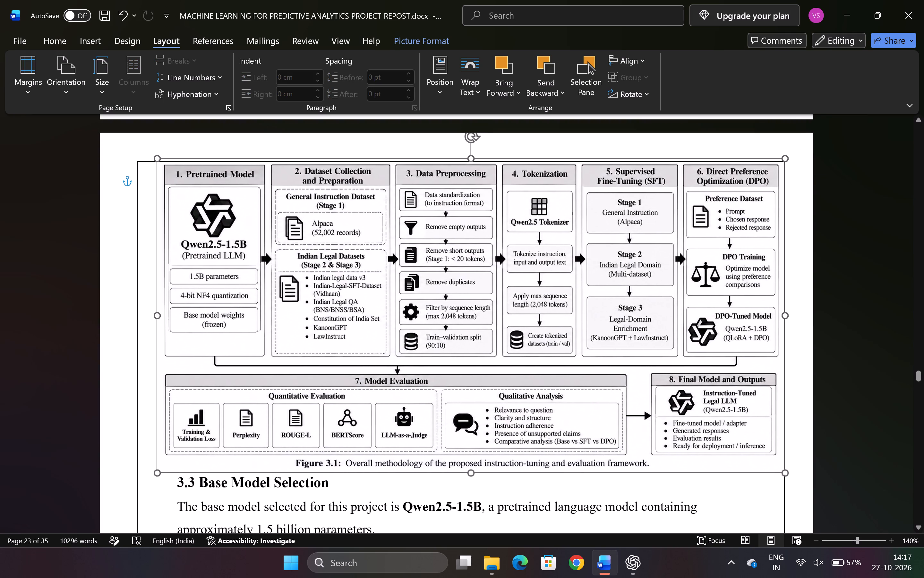
drag(441, 298, 443, 296)
Nudge Figure 3.1 slightly right and up so the diagram fits inside the page border, and deselect it.
key(Right)
key(Right)
key(Right)
key(Right)
key(Right)
key(Right)
key(Right)
key(Right)
key(Right)
key(Right)
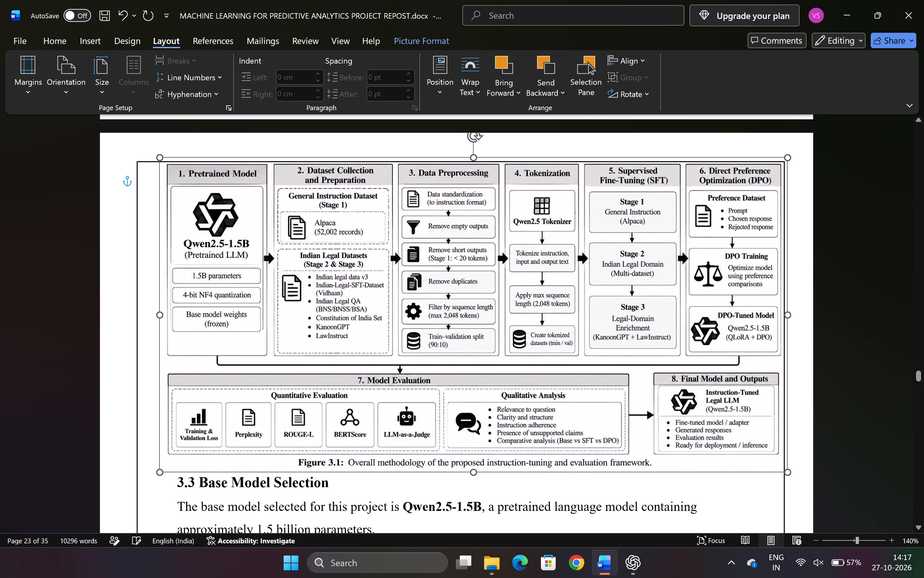
key(Right)
key(Left)
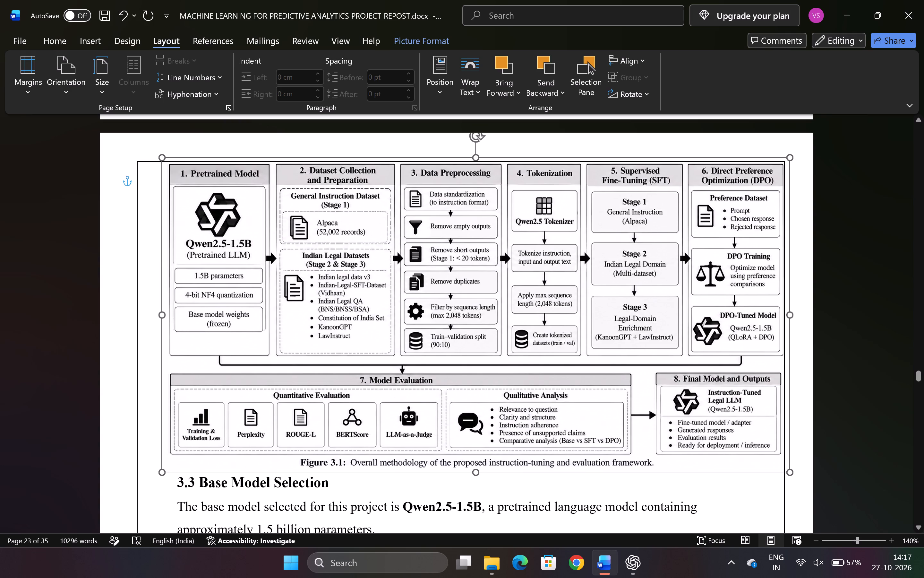
key(Left)
key(Up)
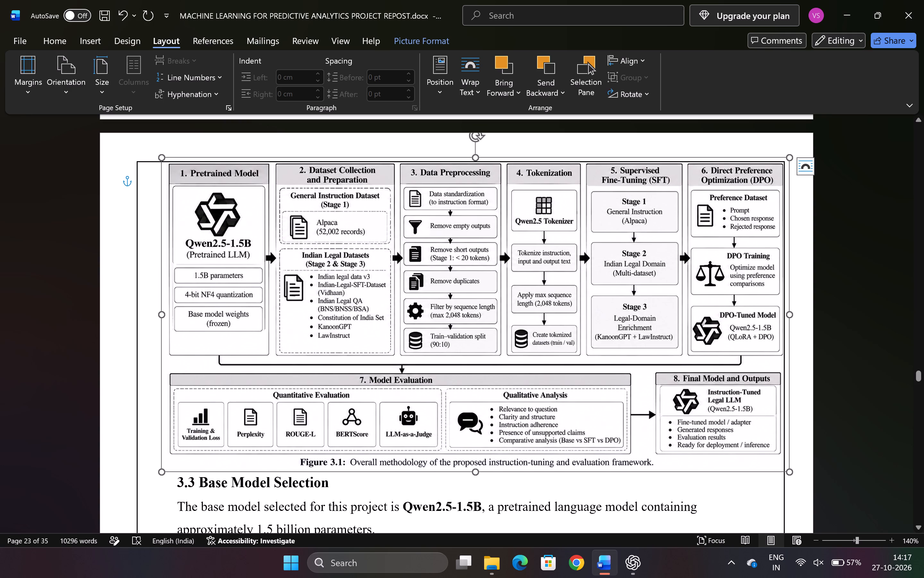
click(803, 302)
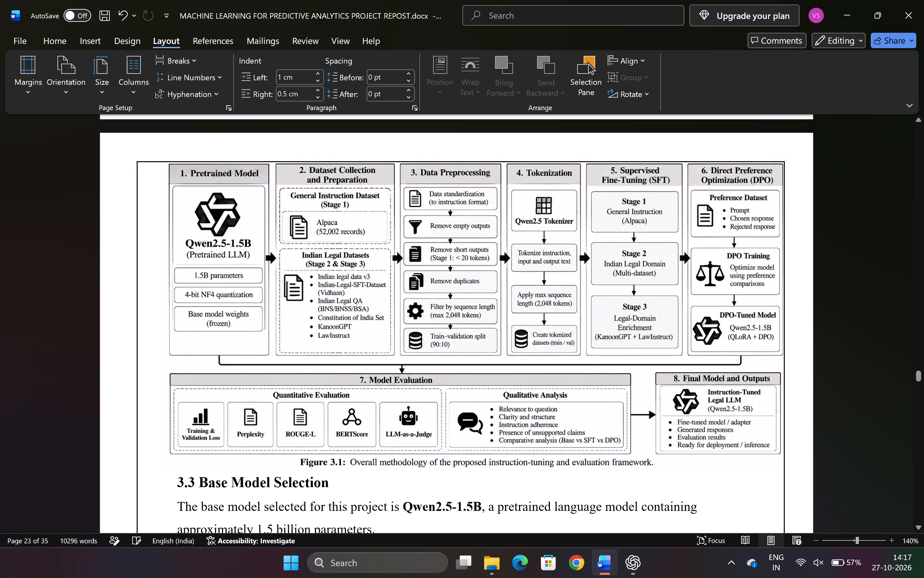
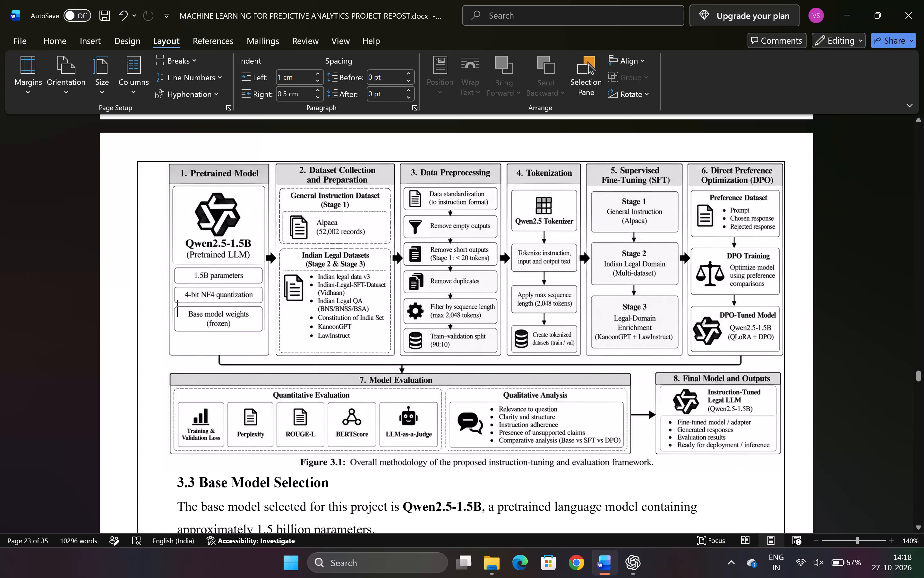
Look through the report pages from section 3.3 to section 3.6 for the next colour figure needing a black-and-white replacement.
scroll(790, 304, down, 6)
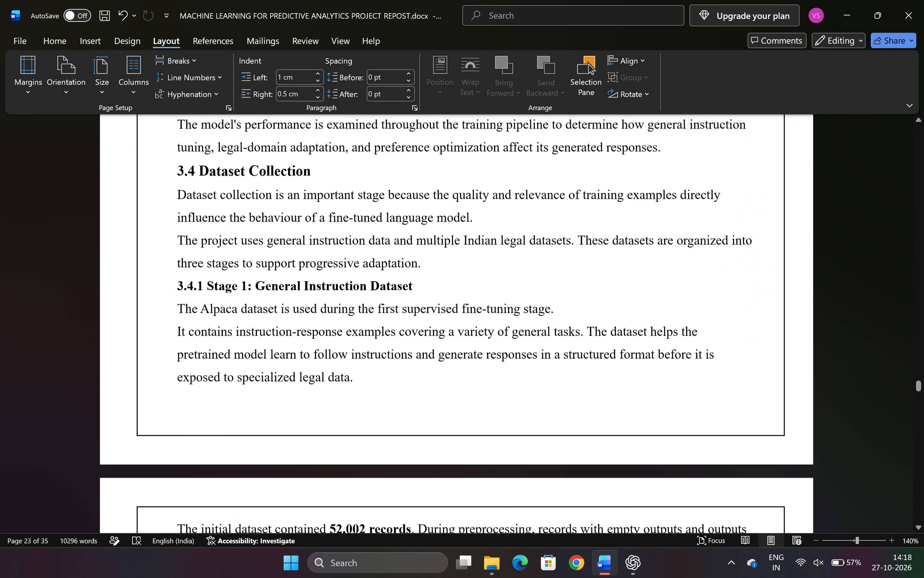
scroll(790, 304, down, 9)
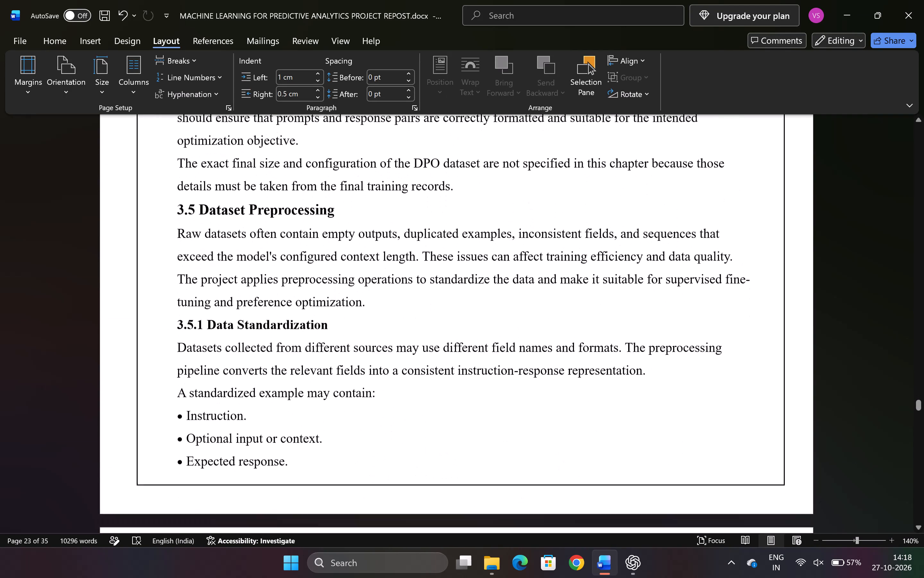
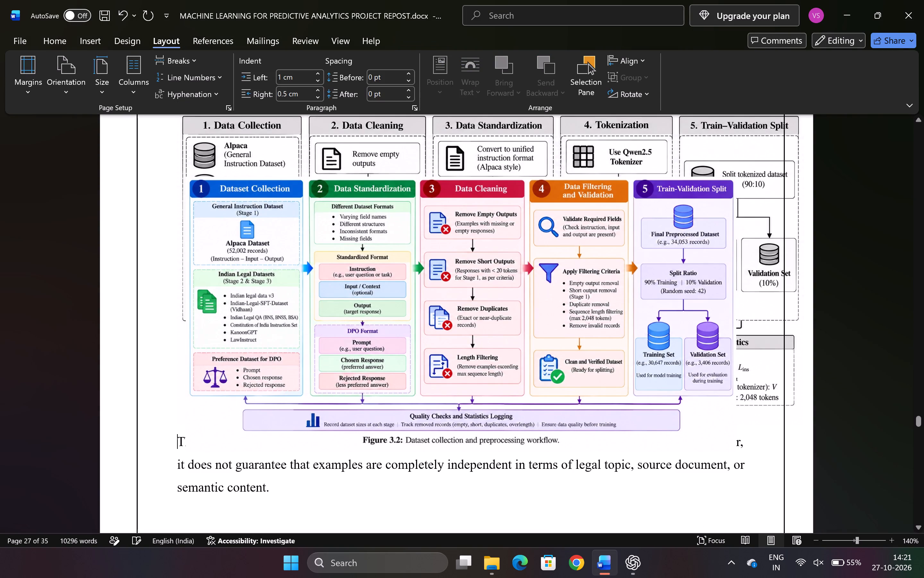
click(598, 262)
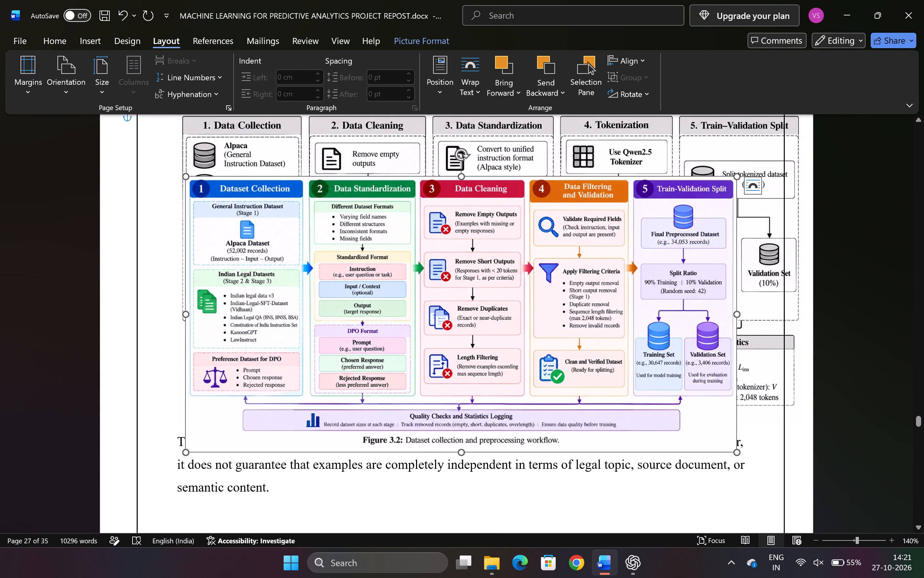
key(BackSpace)
Set the text wrapping of the pasted black-and-white Figure 3.2 to In Front of Text.
click(680, 199)
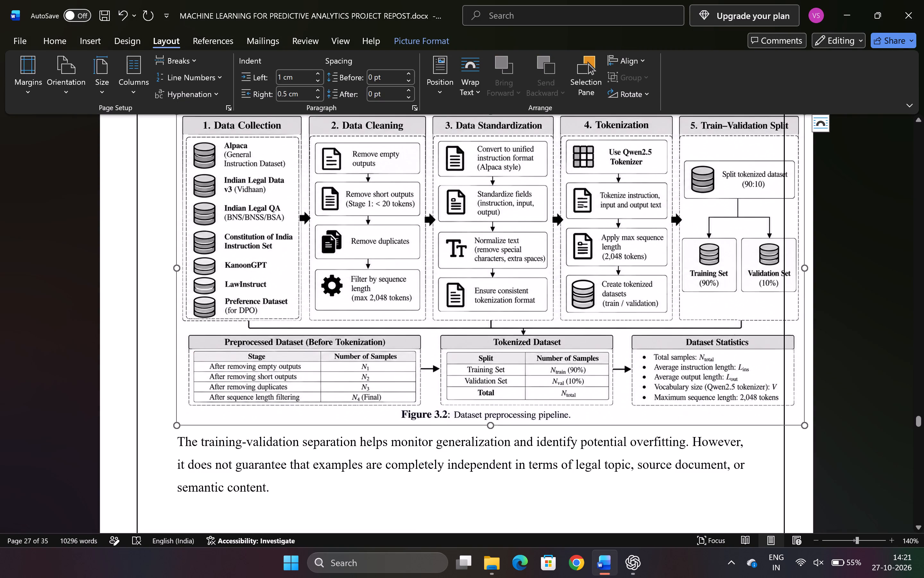
click(822, 123)
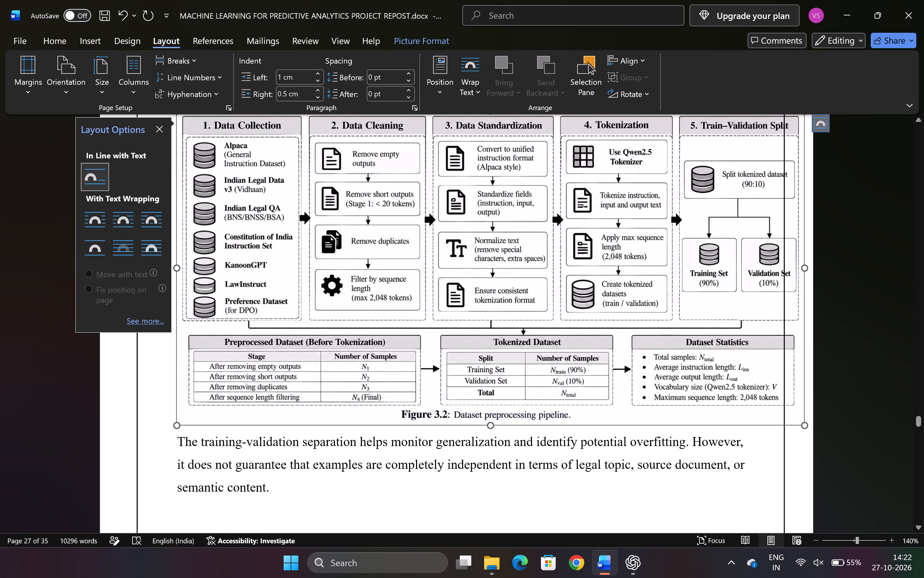
click(157, 250)
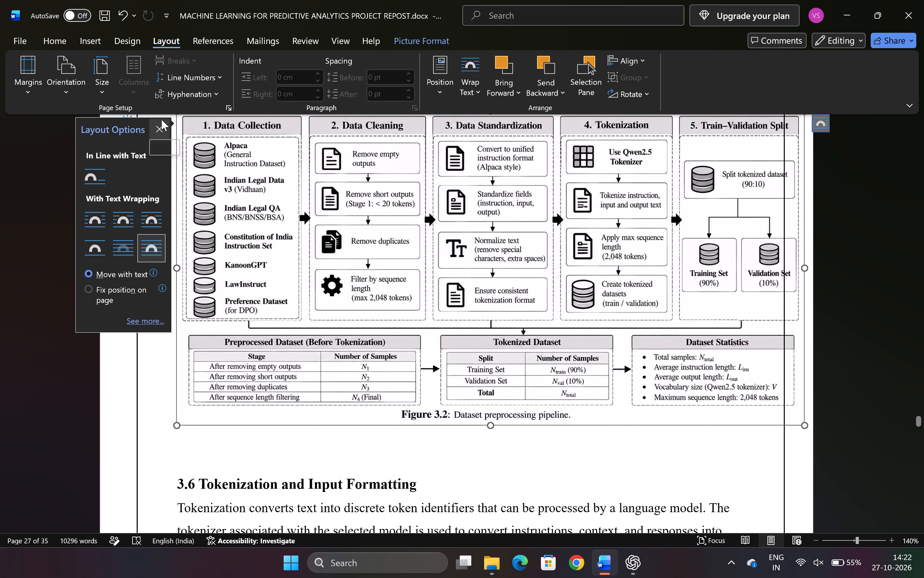
click(158, 127)
Move the black-and-white Figure 3.2 below the training-validation paragraph and shrink it proportionally to fit above heading 3.6.
drag(333, 223, 289, 294)
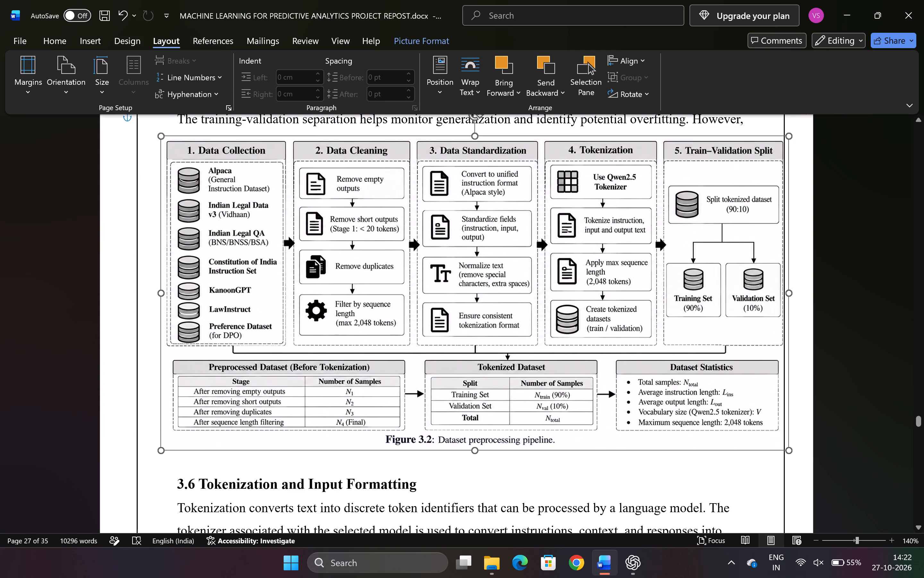
drag(289, 294, 325, 287)
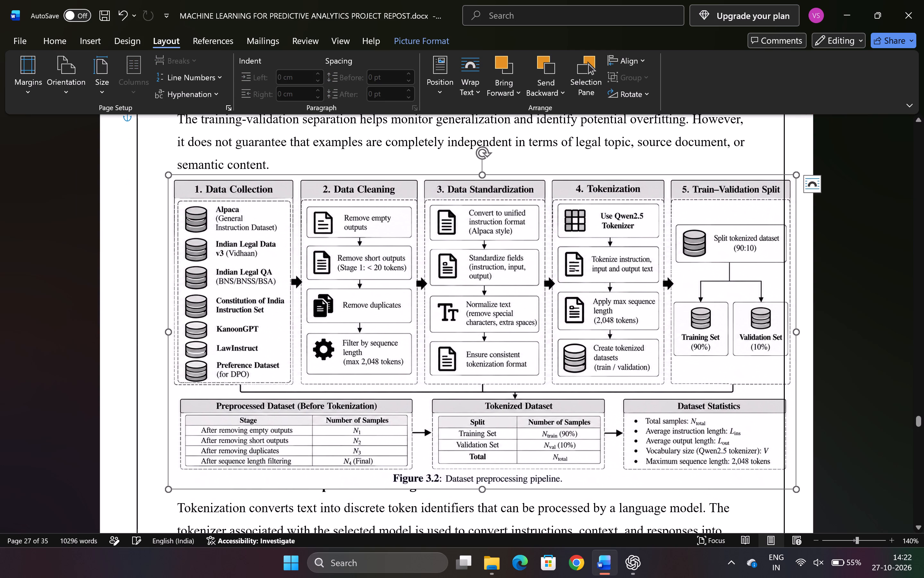
right_drag(799, 489, 719, 443)
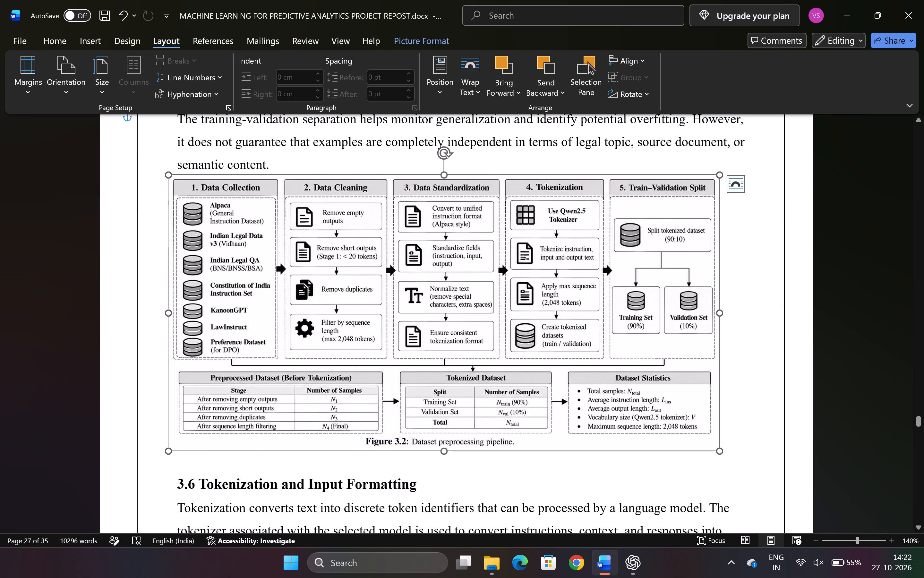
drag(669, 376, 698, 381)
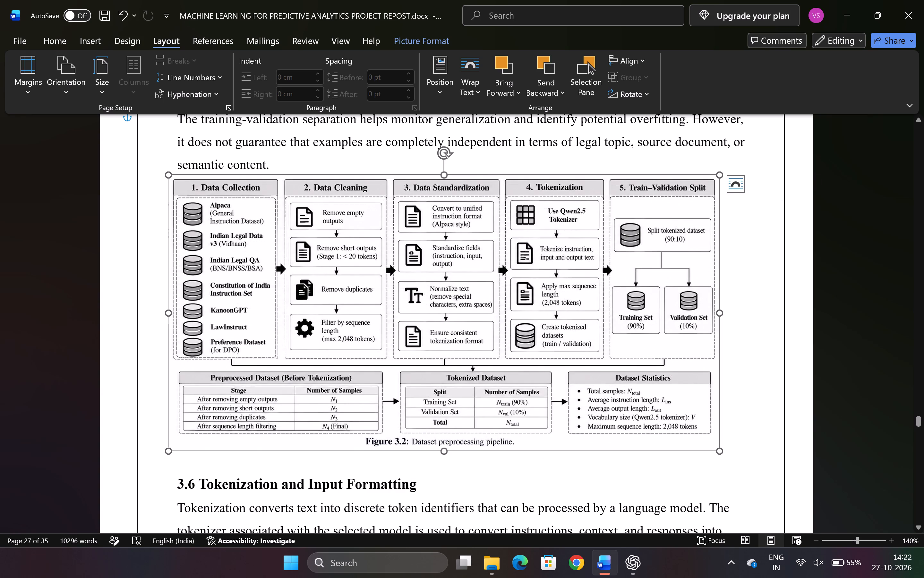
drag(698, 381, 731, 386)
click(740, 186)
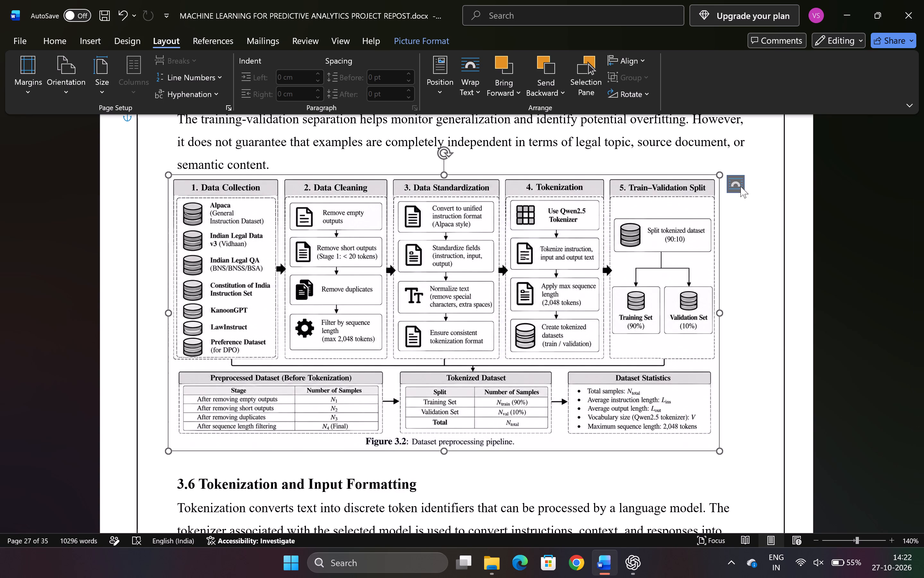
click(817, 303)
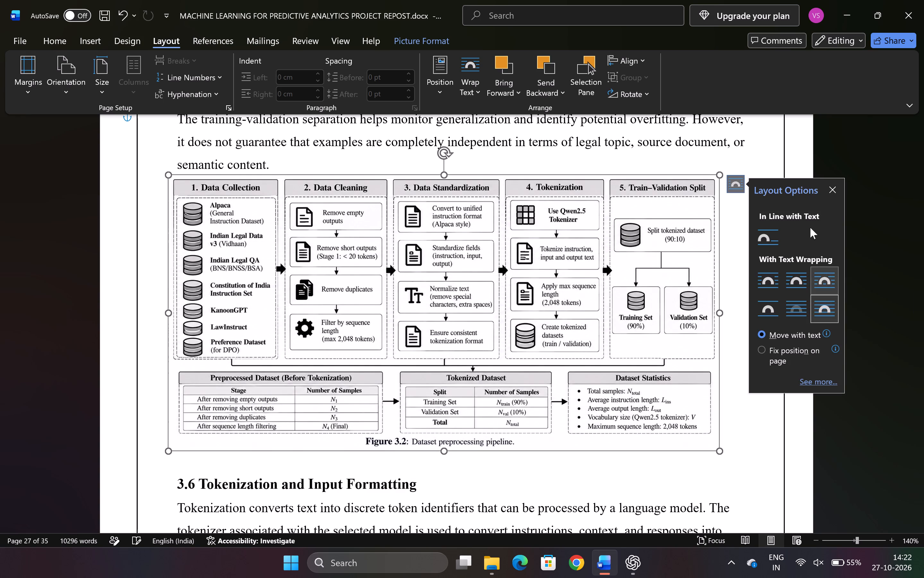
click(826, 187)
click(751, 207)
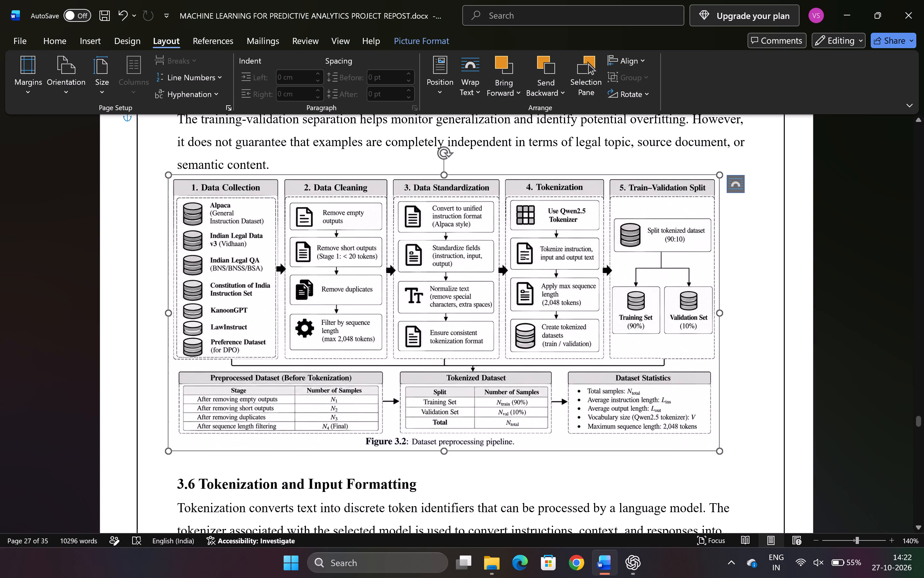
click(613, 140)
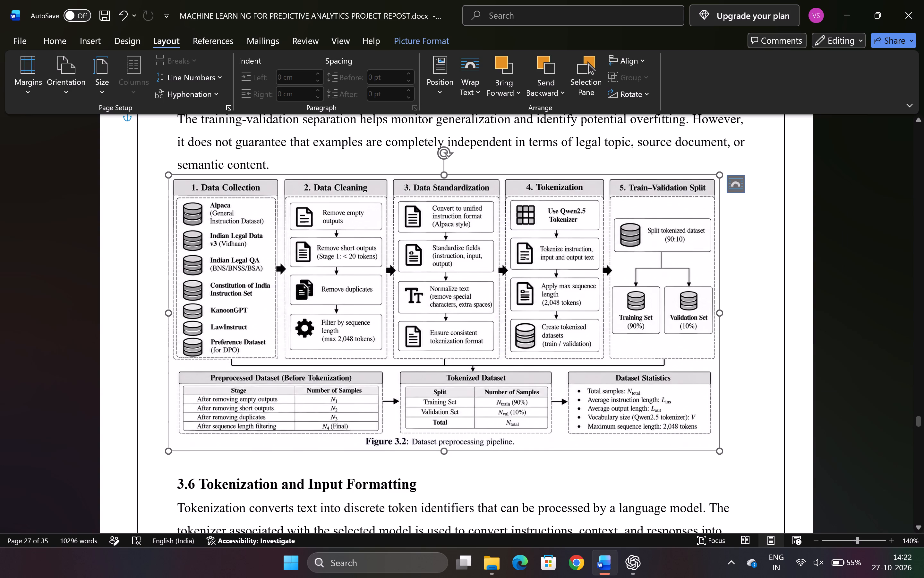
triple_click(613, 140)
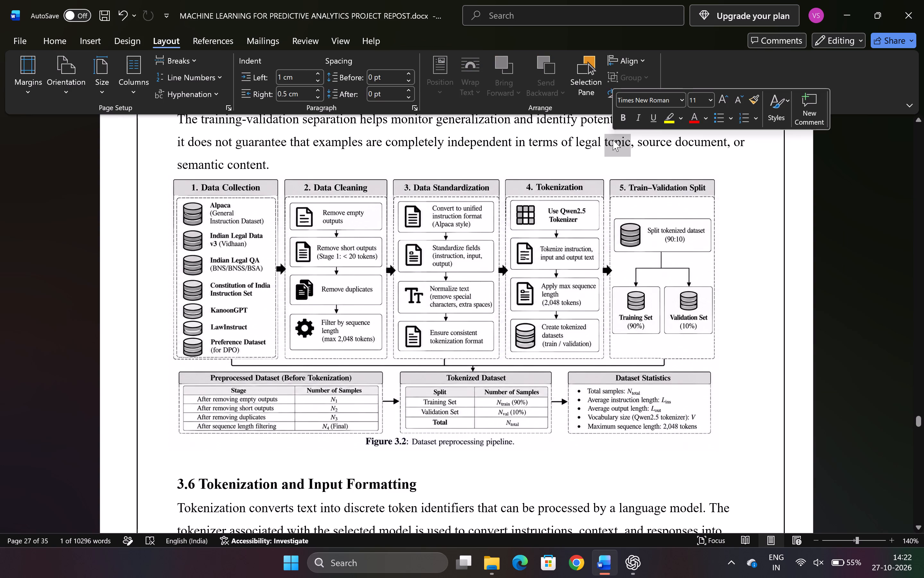
Reposition Figure 3.2 so it sits roughly centred within the page border between the paragraph and heading 3.6.
click(554, 236)
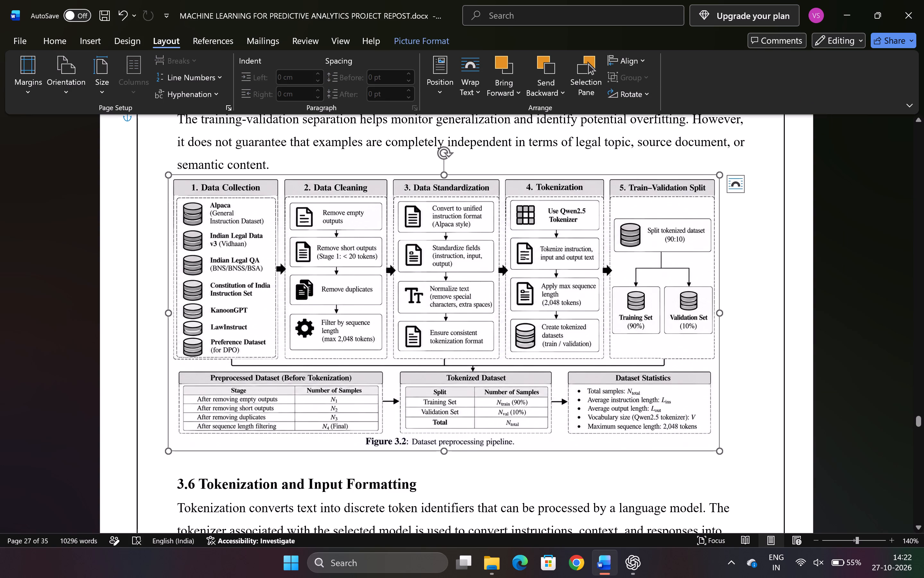
click(554, 236)
drag(554, 236, 601, 242)
click(598, 242)
drag(598, 242, 596, 242)
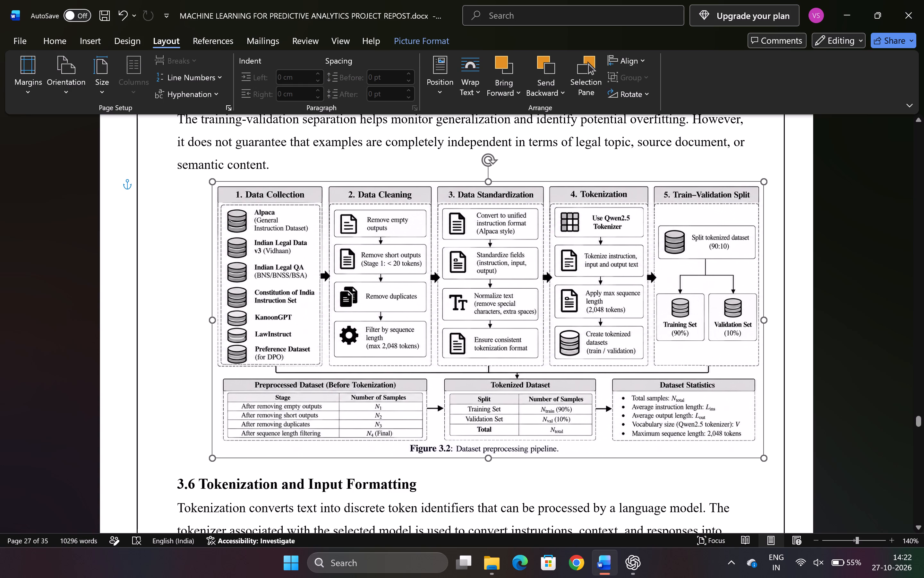
drag(596, 242, 584, 241)
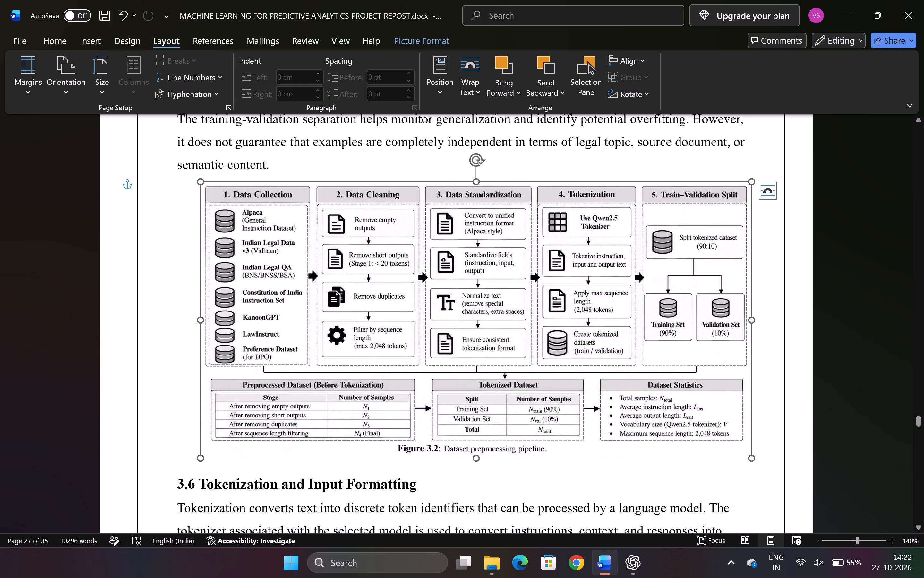
Enlarge the black-and-white Figure 3.2 proportionally until its lower edge nearly reaches heading 3.6.
click(756, 238)
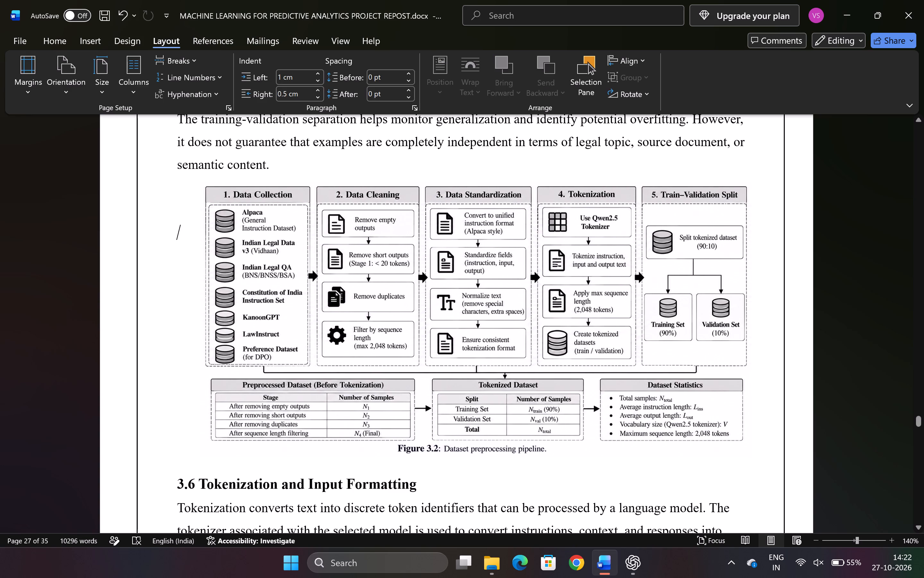
click(683, 328)
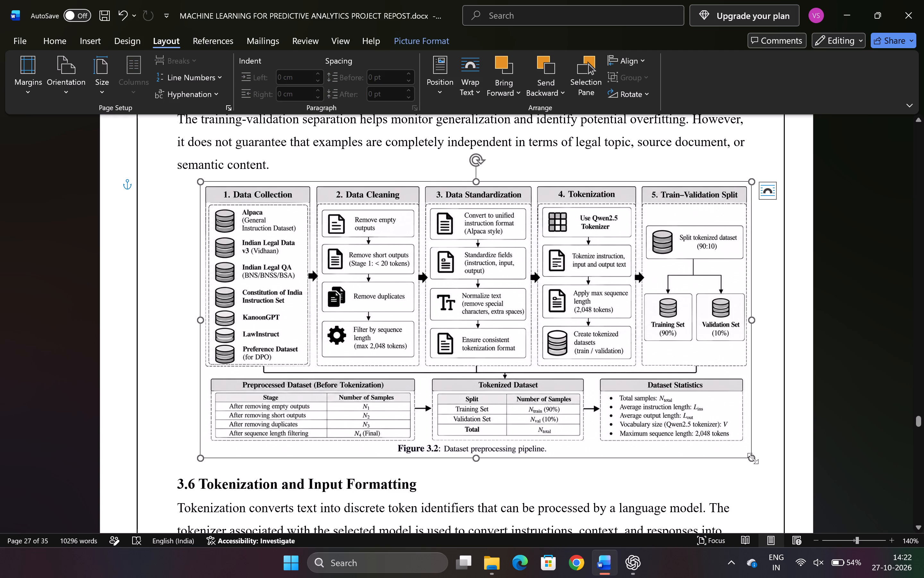
click(753, 458)
drag(753, 458, 772, 467)
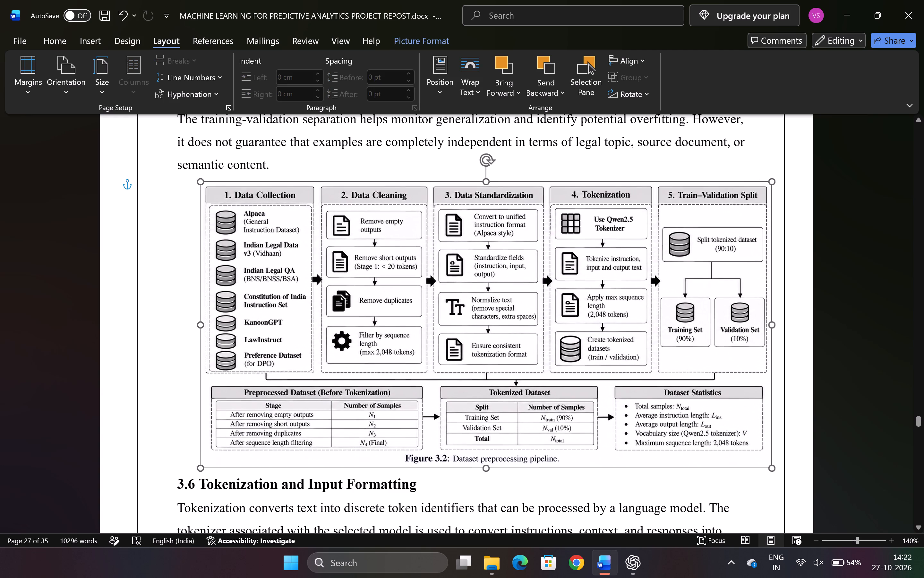
drag(772, 467, 779, 473)
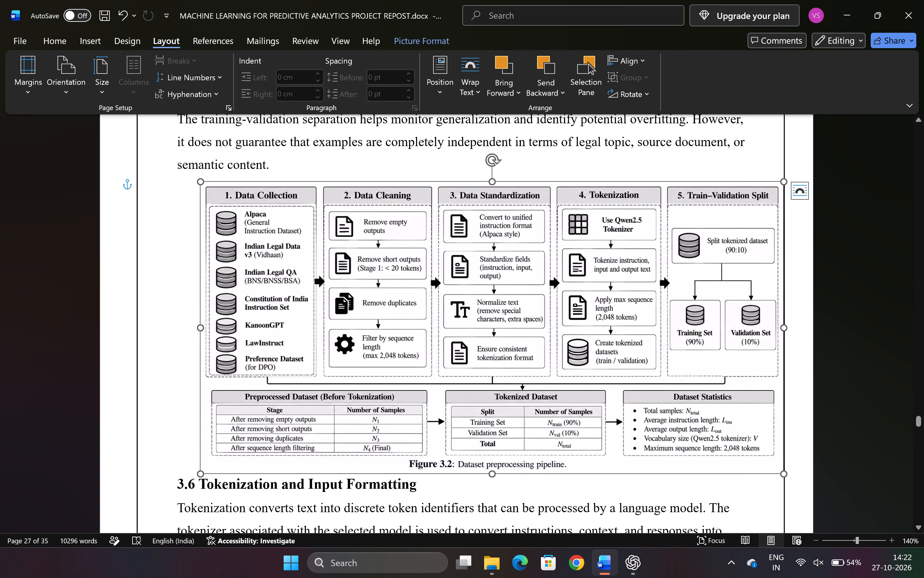
Nudge the enlarged Figure 3.2 so it sits roughly centred within the page border and slightly higher, clear of heading 3.6.
key(Left)
key(Left)
key(Left)
key(Left)
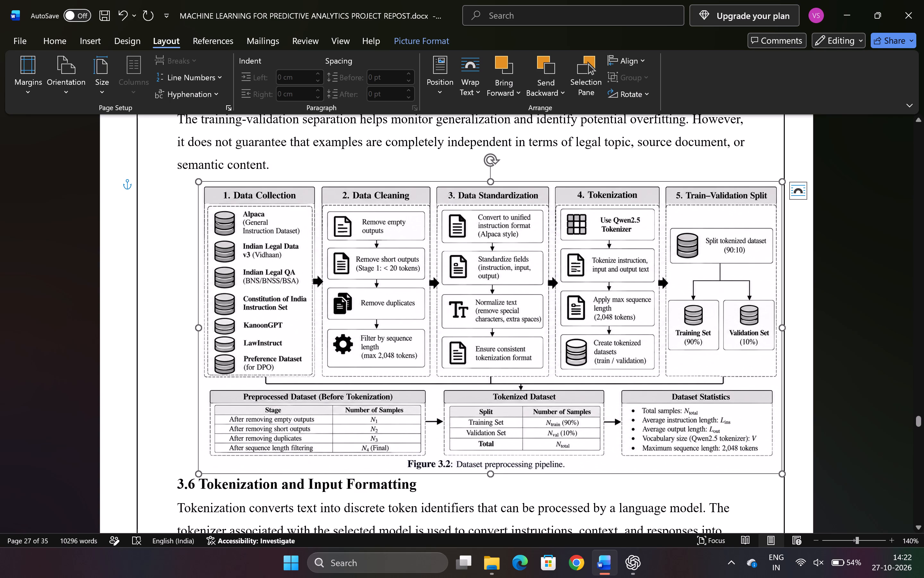
key(Right)
key(Right)
key(Right)
key(Right)
key(Right)
key(Right)
key(Right)
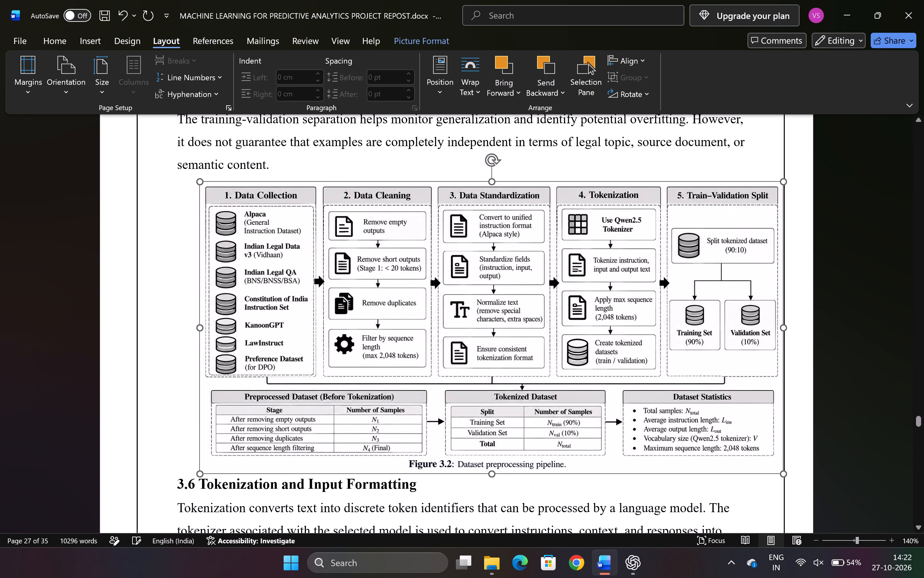
key(Right)
key(Right)
key(Right)
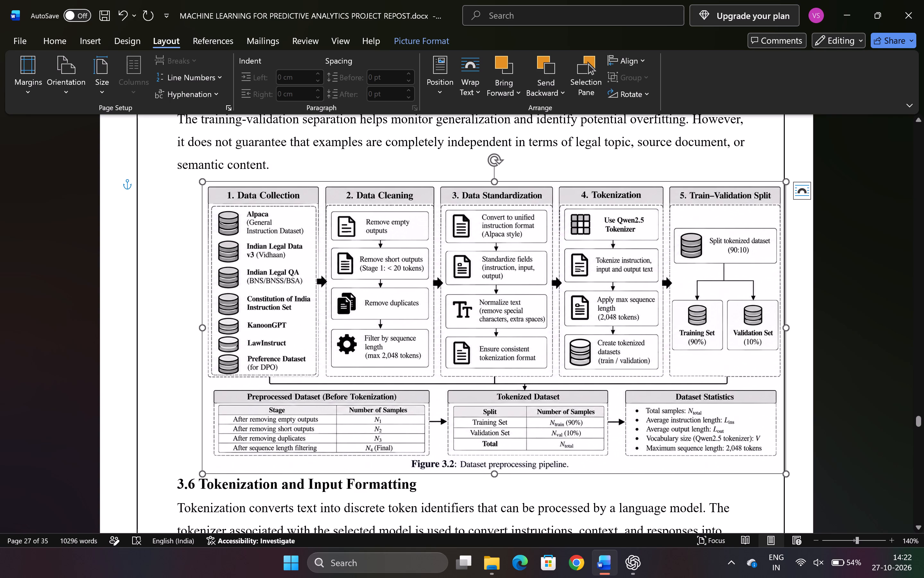
key(Left)
key(Left)
key(Left)
key(Left)
key(Left)
key(Left)
key(Left)
key(Left)
key(Left)
key(Left)
key(Left)
key(Left)
key(Left)
key(Left)
key(Left)
key(Left)
key(Left)
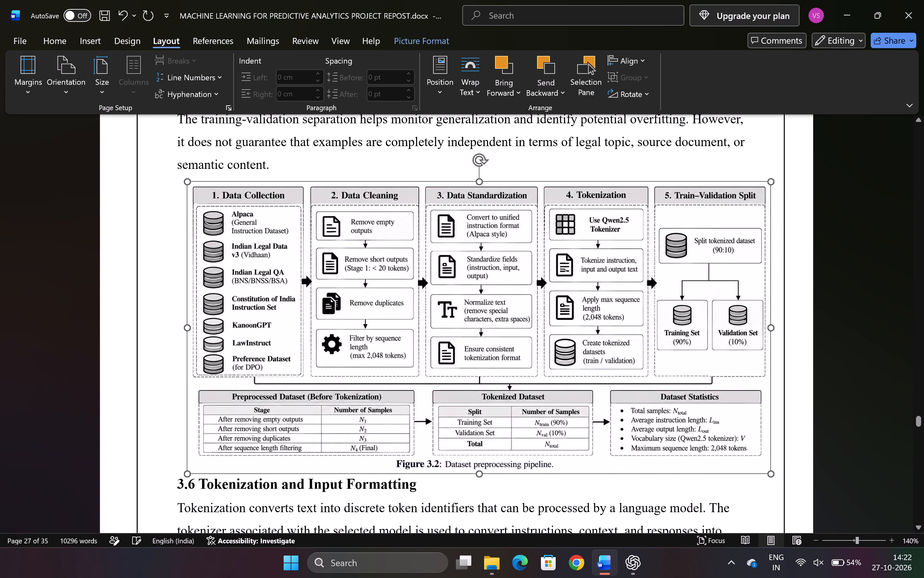
key(Up)
key(Up)
key(Up)
key(Up)
key(Up)
key(Up)
key(Up)
key(Up)
key(Up)
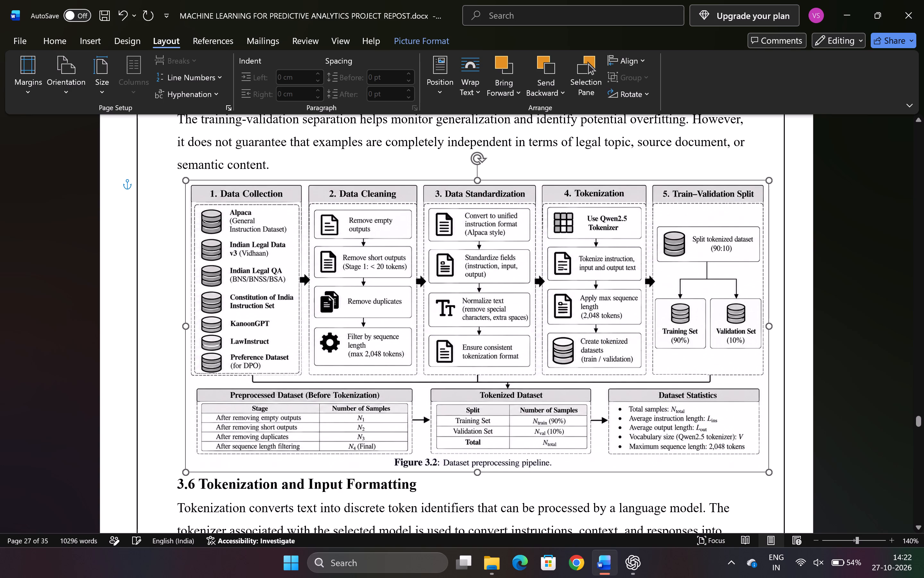
key(Left)
key(Left)
key(Left)
key(Left)
key(Left)
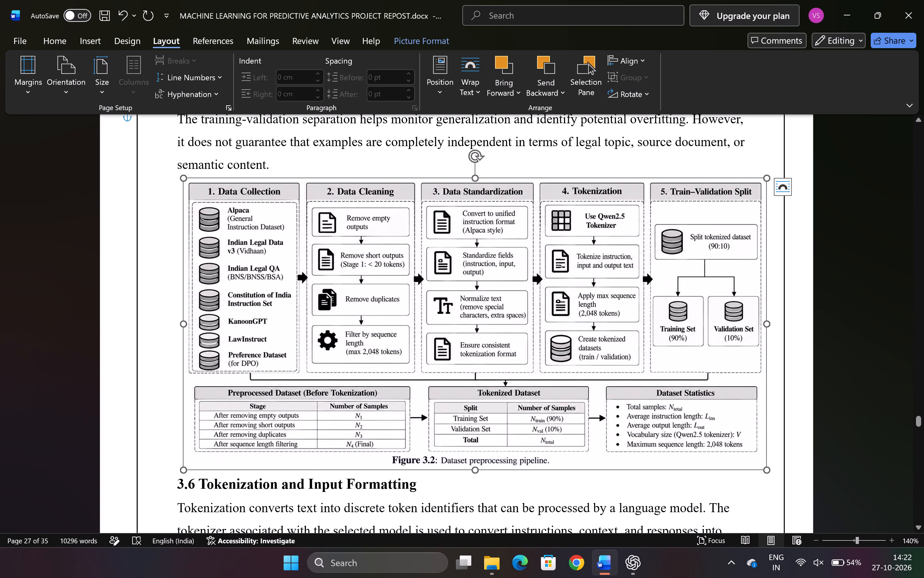
click(823, 406)
scroll(823, 406, down, 1)
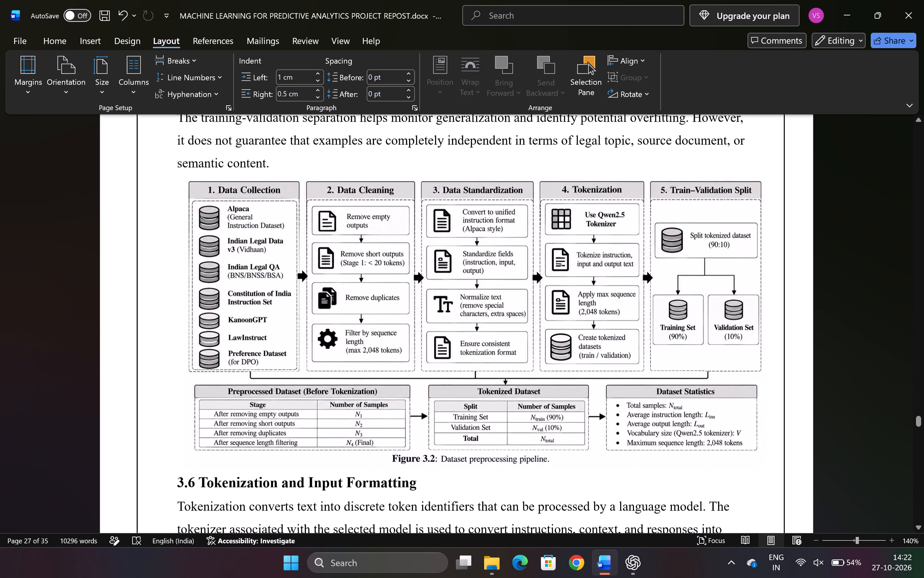
scroll(823, 406, down, 2)
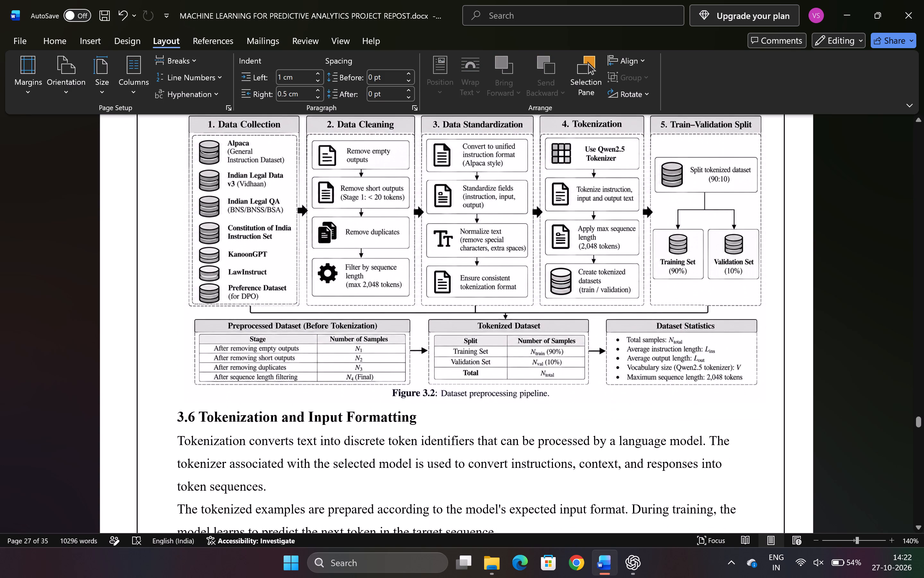
scroll(823, 406, down, 1)
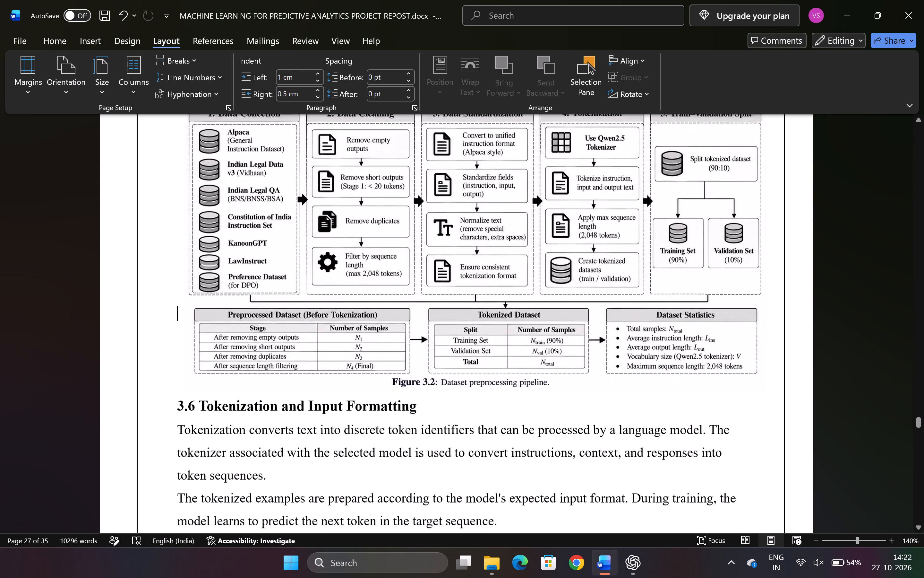
scroll(823, 406, down, 8)
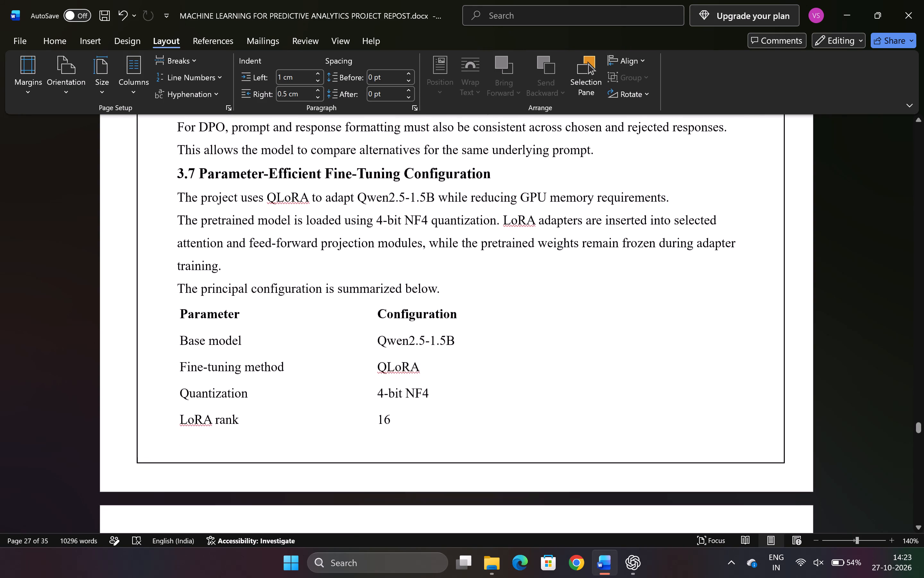
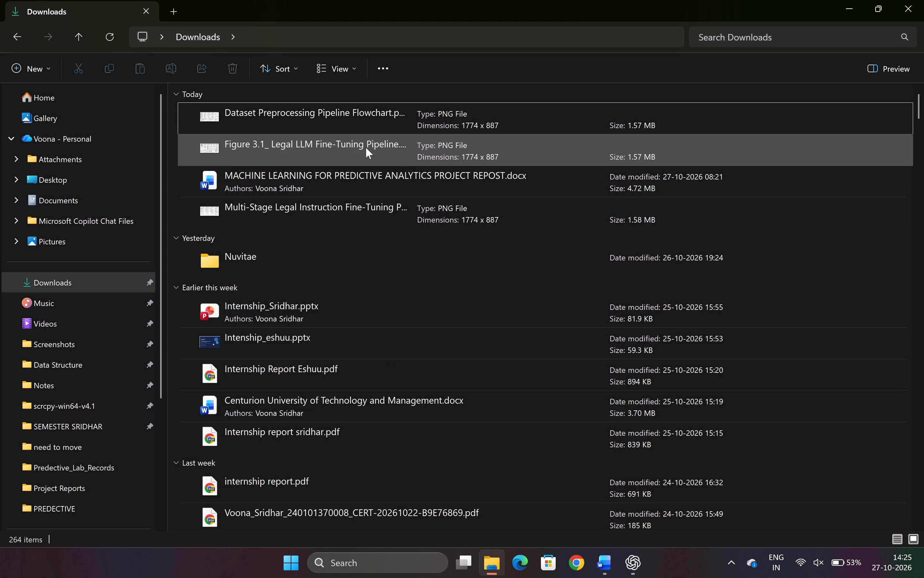
click(111, 37)
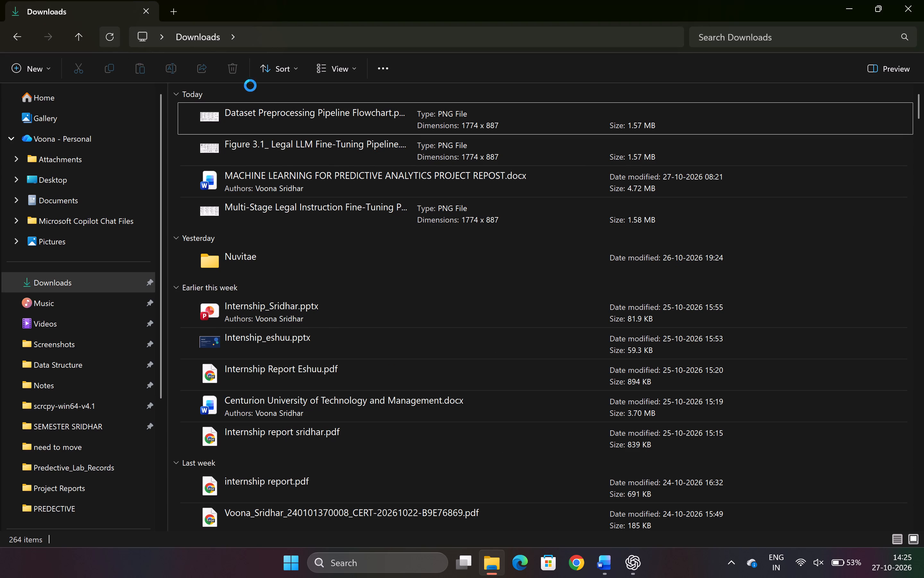
click(354, 123)
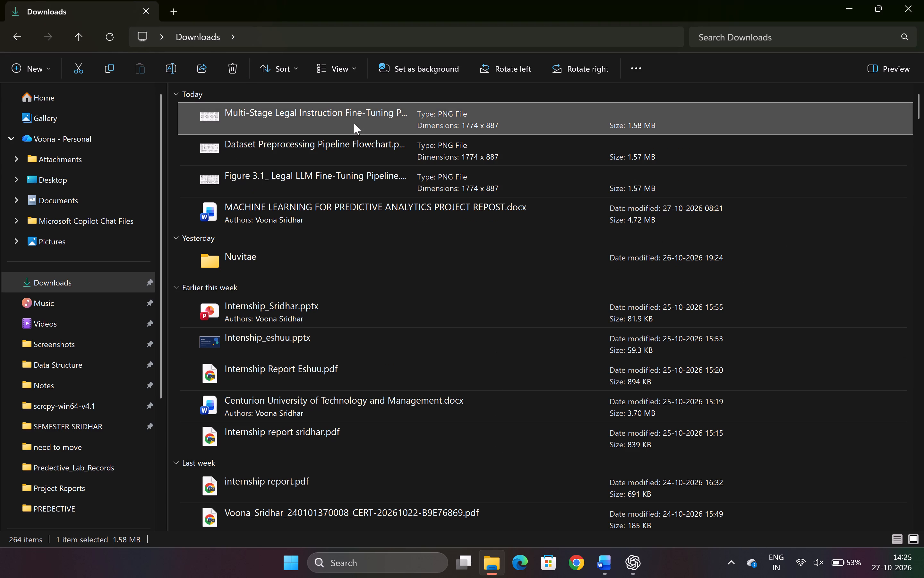
key(ctrl+c)
Switch to the Word report, add four blank lines above heading 3.8 and paste the copied Figure 3.3 image there.
key(alt+Tab)
key(alt+Tab)
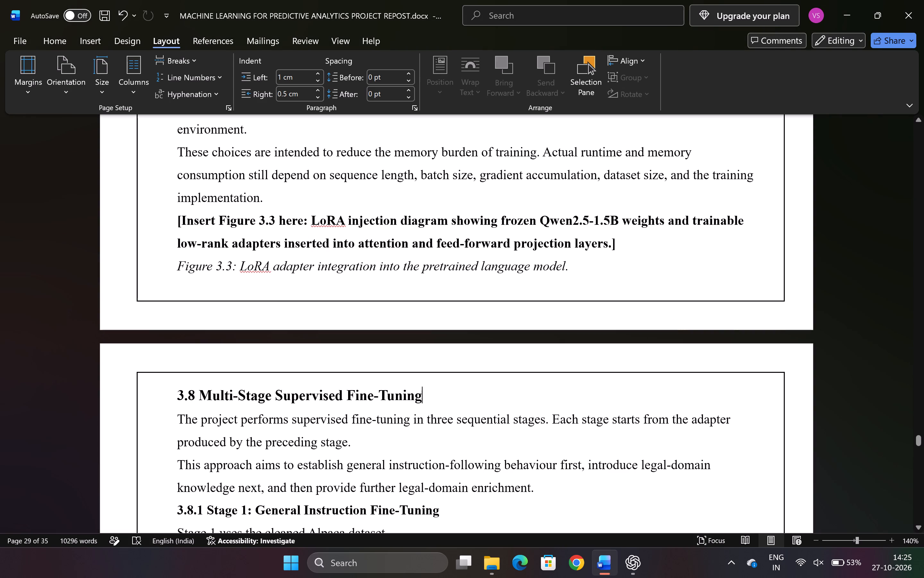
click(167, 381)
key(Return)
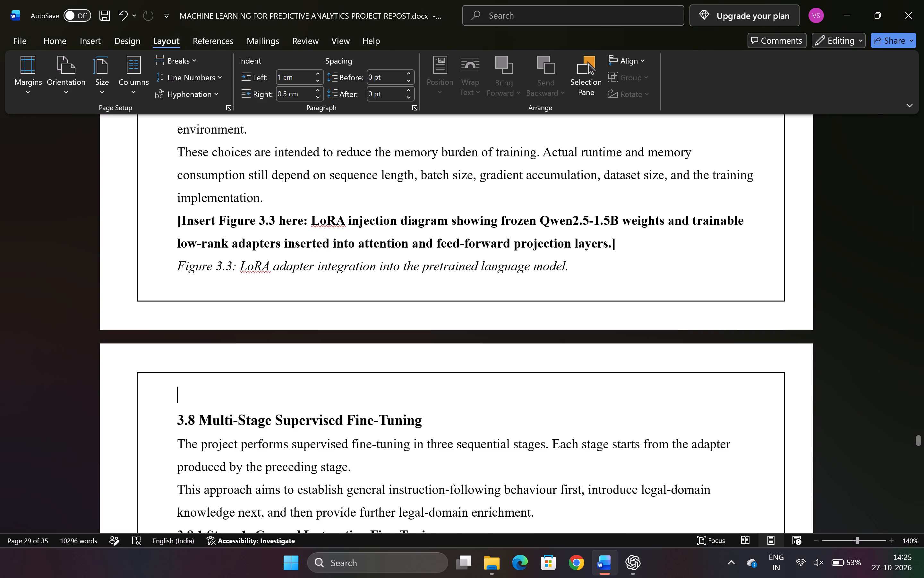
key(Return)
key(Return)
key(Return)
key(Up)
key(Up)
key(Up)
key(Up)
key(Up)
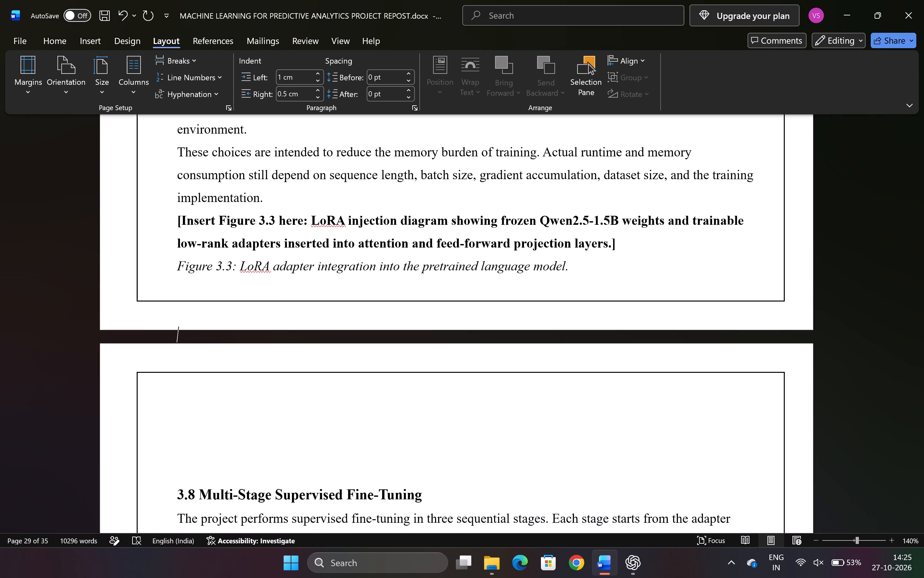
key(Down)
key(ctrl+v)
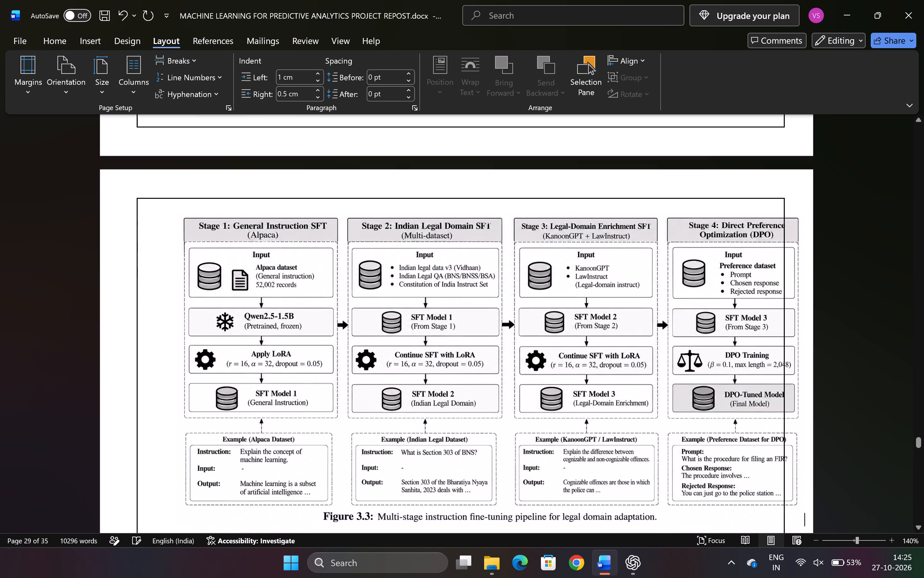
Add nine blank lines between the pasted Figure 3.3 and heading 3.8.
scroll(210, 358, down, 5)
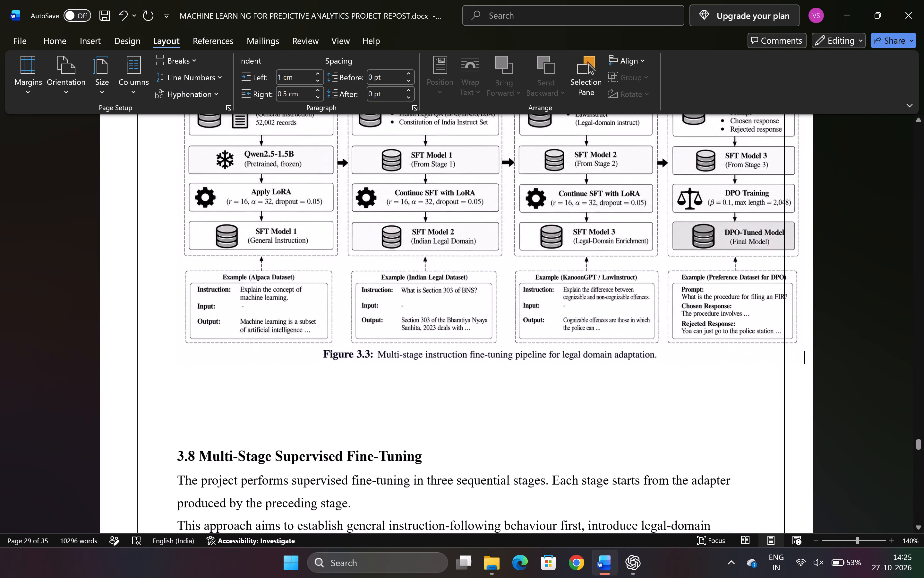
click(207, 417)
key(Return)
key(Return)
key(Return)
key(Return)
key(Return)
key(Return)
key(Return)
key(Return)
key(Return)
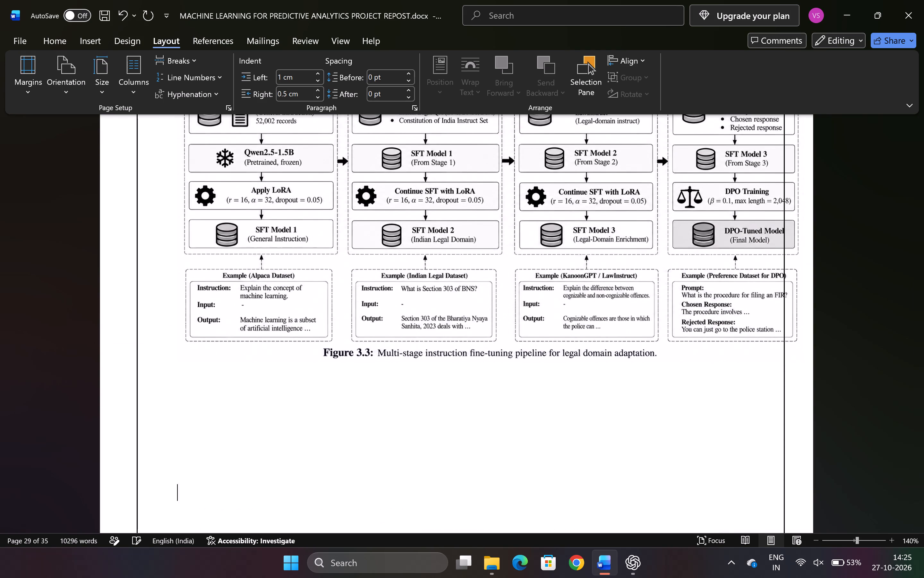
Delete the "[Insert Figure 3.3 here…]" placeholder and its italic LoRA adapter caption at the end of section 3.7.2.
scroll(207, 417, up, 9)
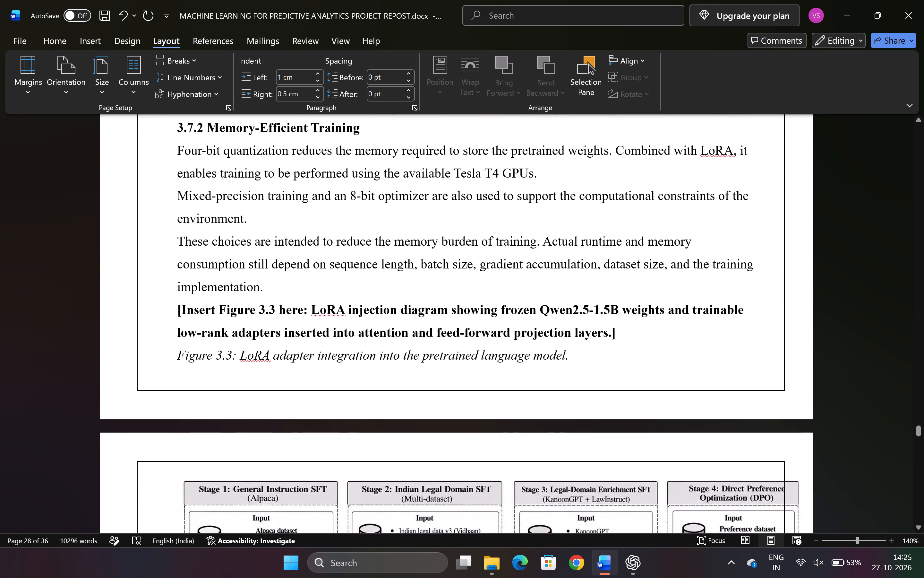
drag(578, 371, 147, 311)
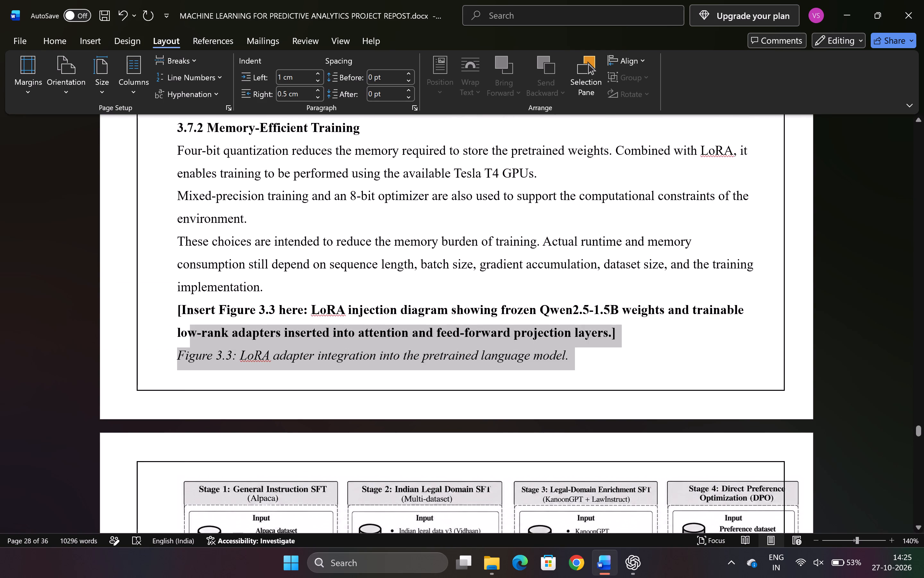
drag(147, 311, 148, 312)
key(BackSpace)
Set the Figure 3.3 image's text wrapping to In Front of Text.
scroll(148, 312, up, 4)
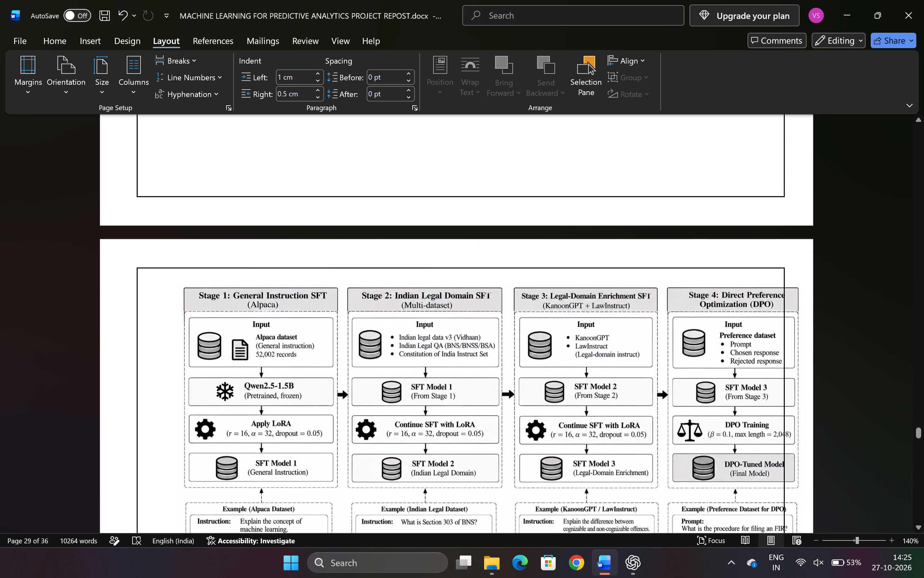
scroll(148, 312, up, 2)
click(253, 471)
scroll(253, 471, down, 2)
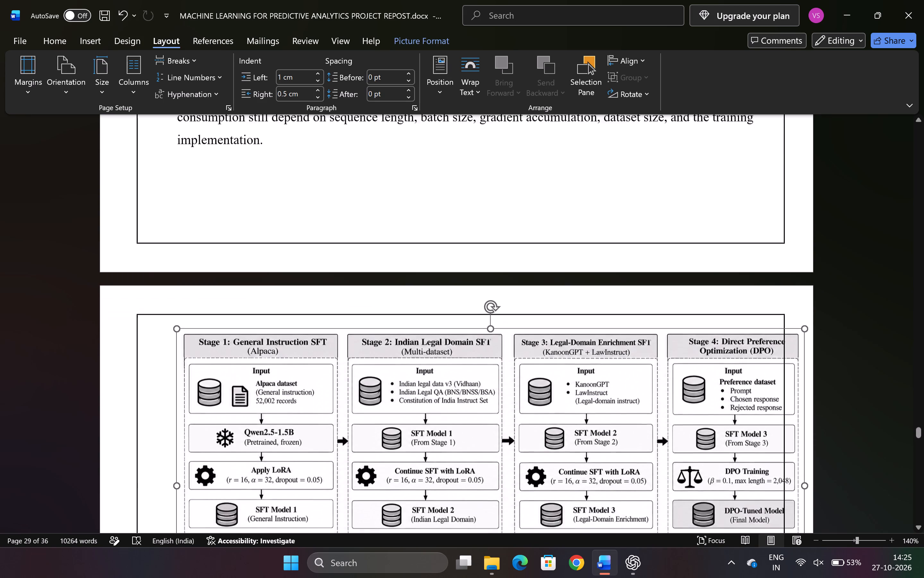
scroll(253, 471, down, 3)
scroll(628, 364, down, 1)
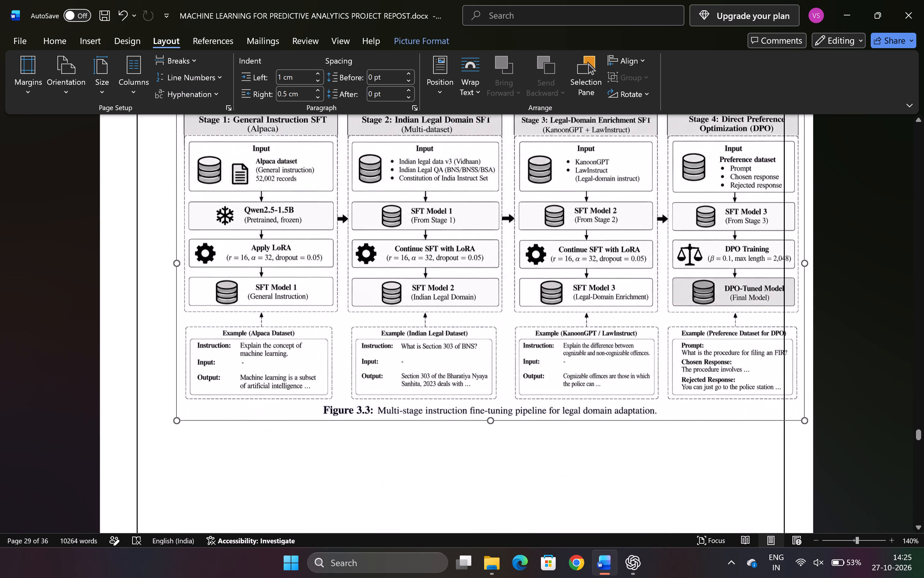
click(819, 127)
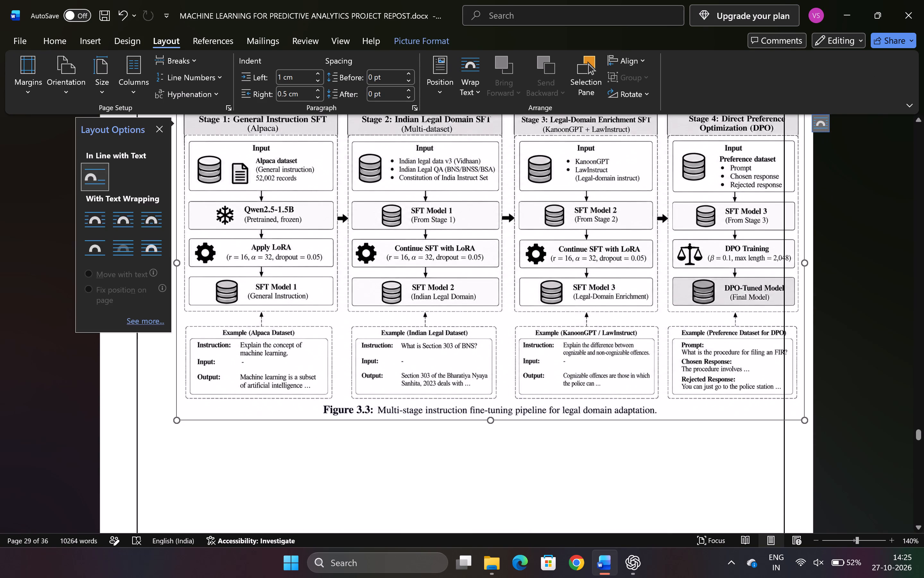
click(151, 257)
Move the floating Figure 3.3 down from section 3.7 into the blank space directly above heading 3.8.
scroll(423, 305, up, 5)
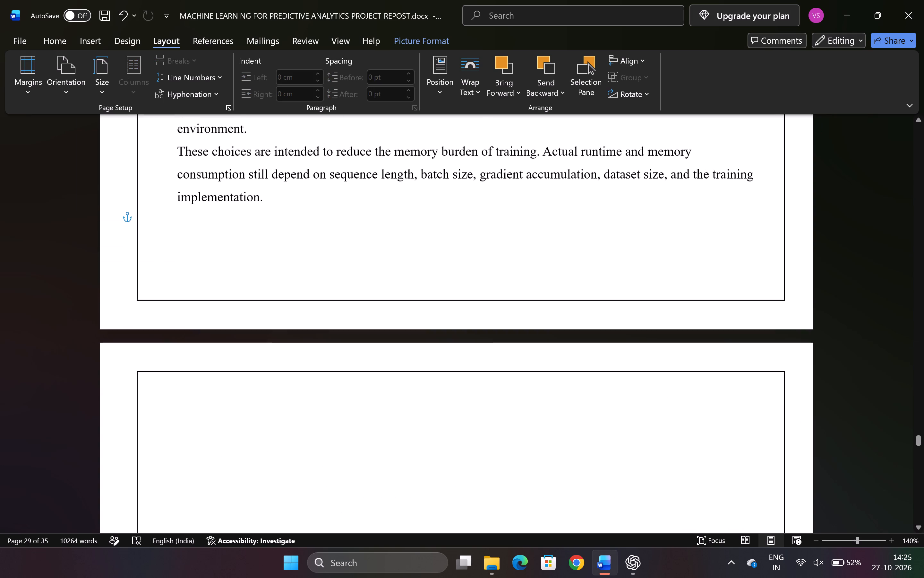
ctrl+scroll(423, 305, down, 4)
scroll(357, 182, up, 3)
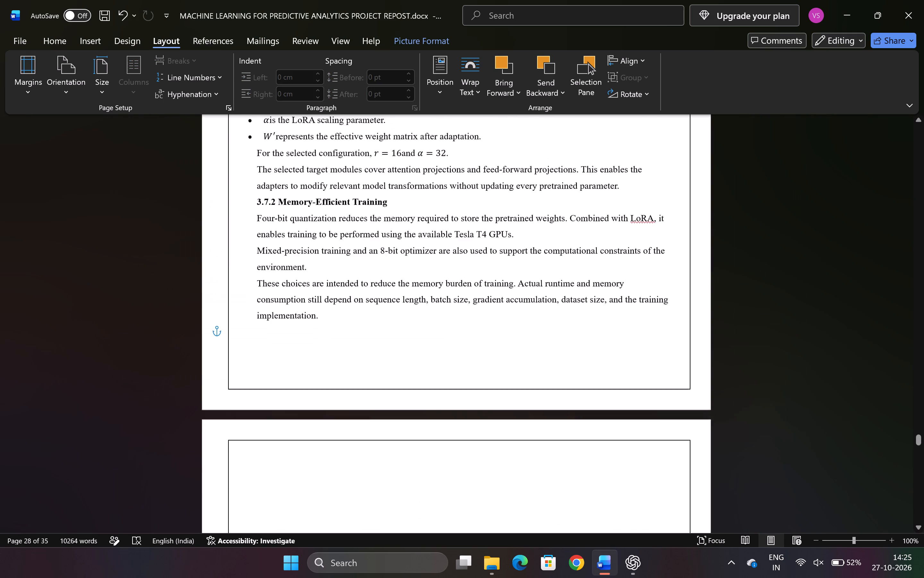
scroll(357, 182, up, 4)
drag(386, 161, 404, 235)
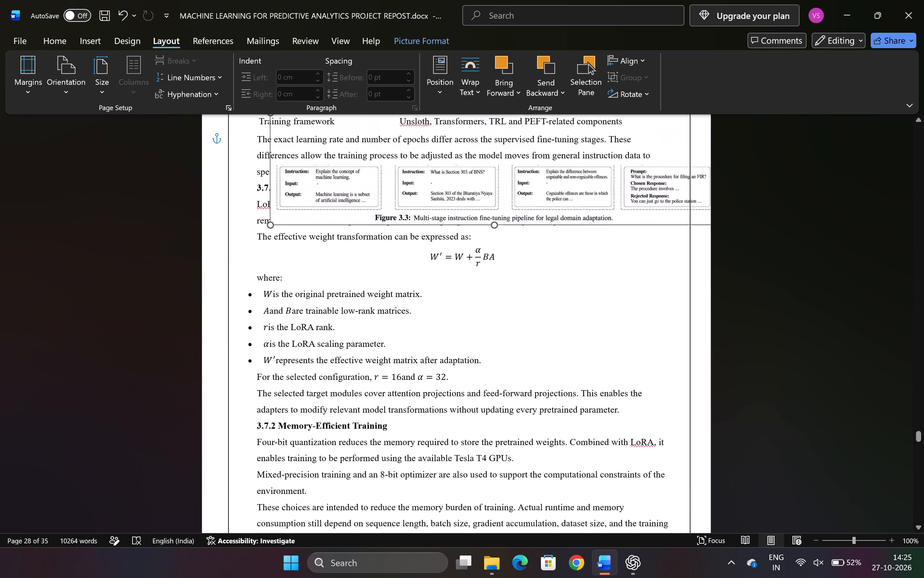
drag(404, 235, 347, 486)
scroll(347, 486, down, 6)
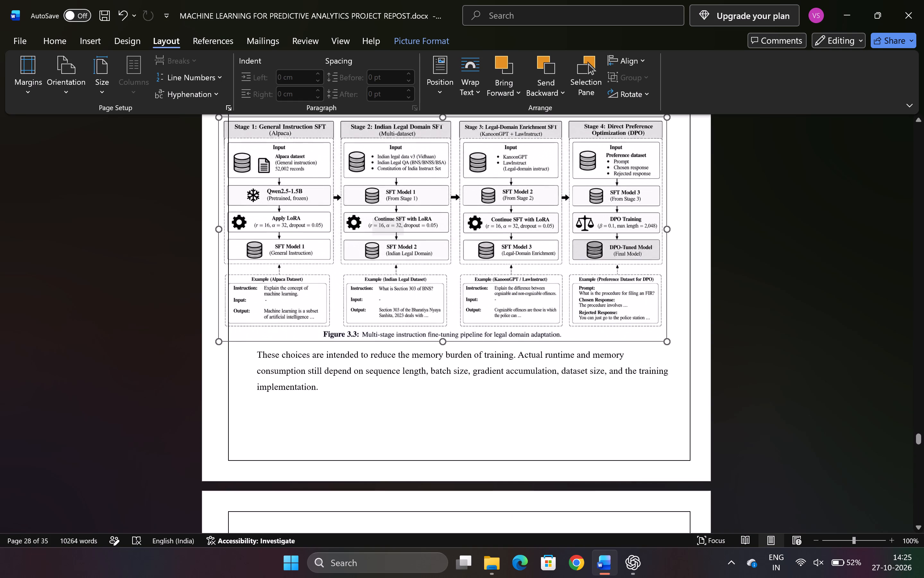
drag(401, 173, 390, 518)
scroll(390, 518, down, 2)
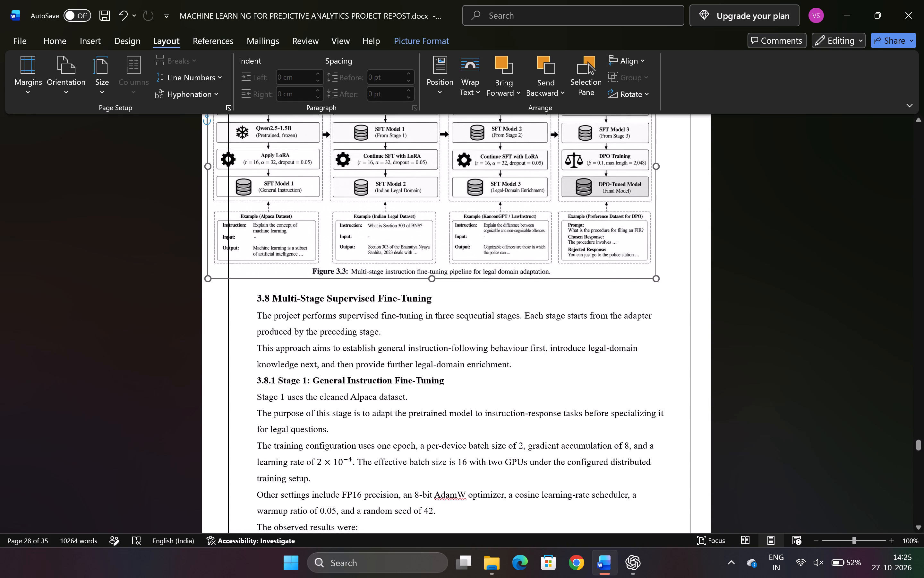
Shrink Figure 3.3 proportionally to just over half the page border's width and place it in the border's upper left, aligned with the text.
drag(658, 283, 469, 188)
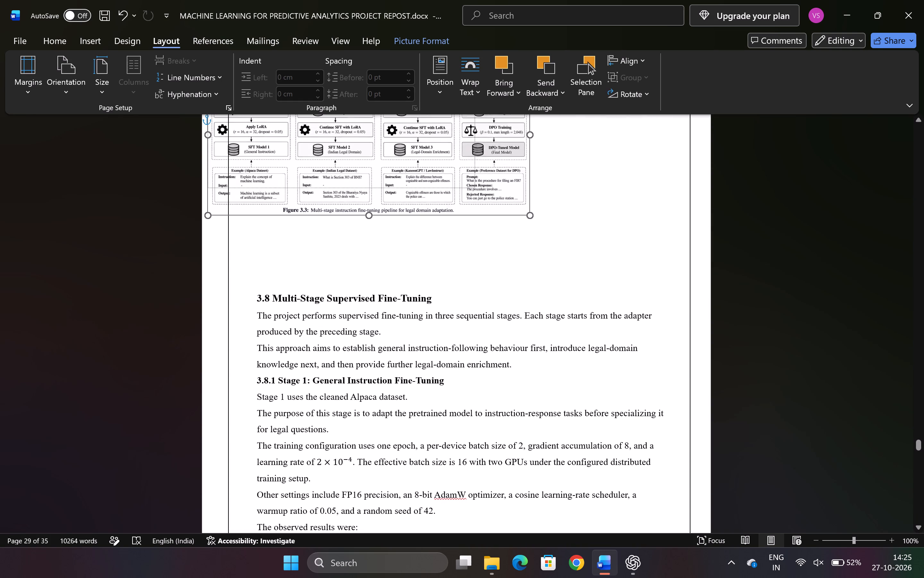
drag(469, 188, 465, 186)
drag(409, 208, 510, 276)
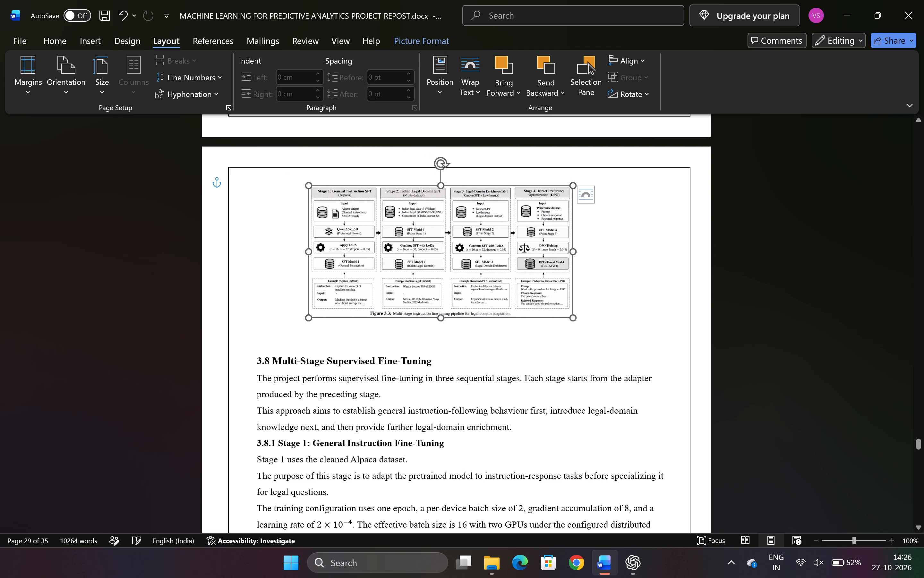
scroll(510, 276, down, 1)
ctrl+scroll(510, 276, up, 2)
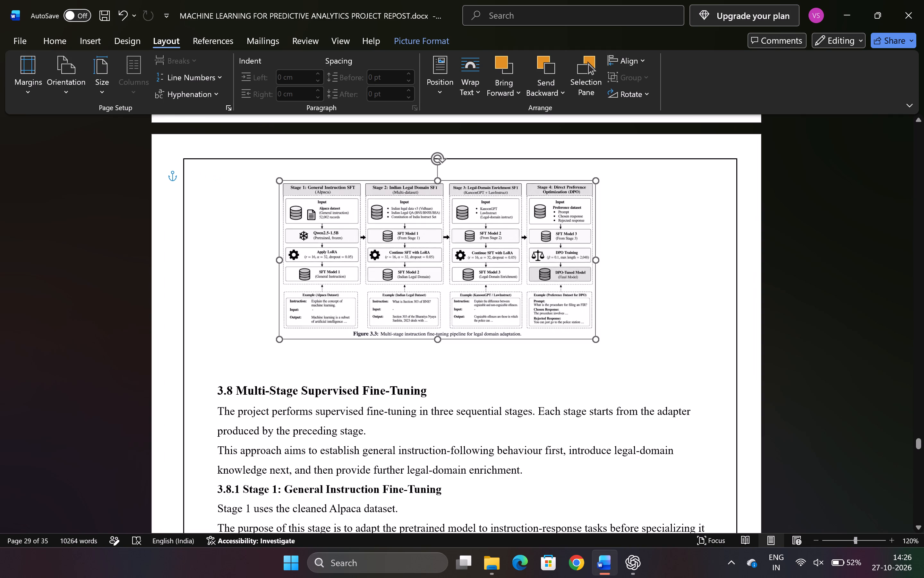
drag(491, 260, 436, 241)
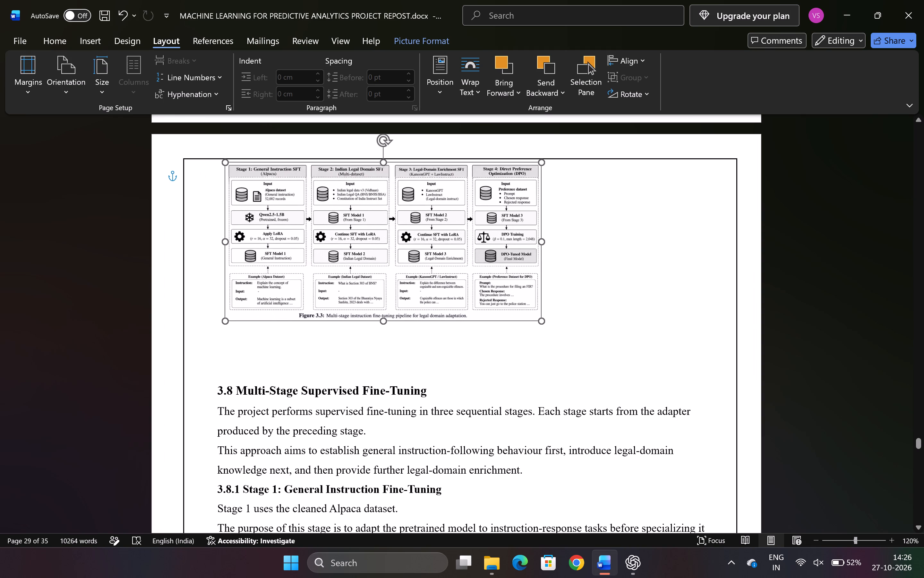
drag(436, 241, 429, 239)
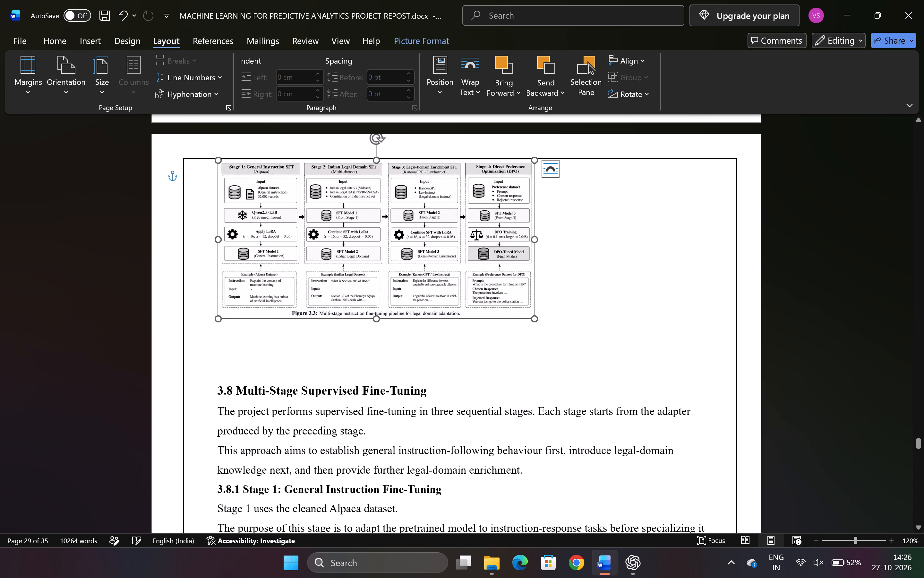
Enlarge Figure 3.3 proportionally from its lower right corner to about three-quarters of the page border's width.
drag(533, 315, 639, 336)
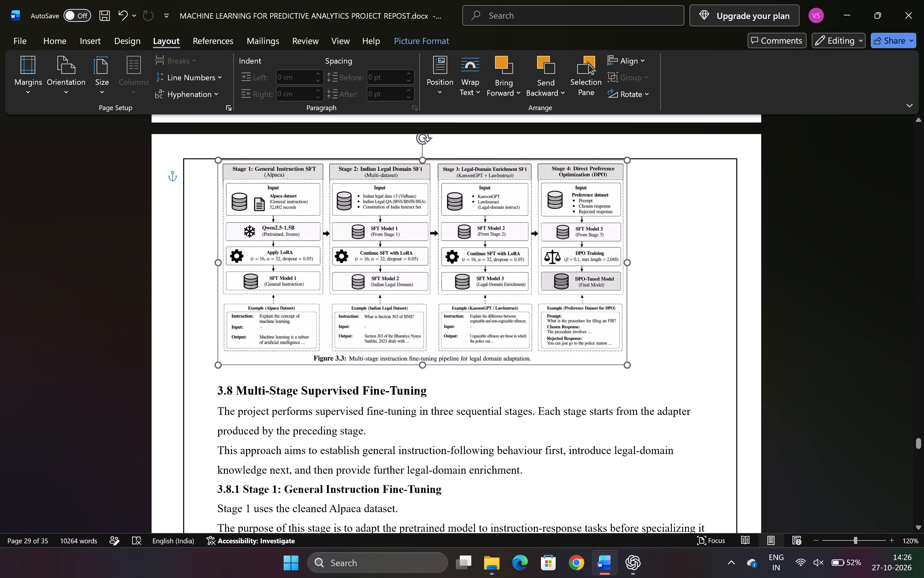
drag(639, 336, 651, 337)
Add two more blank lines between Figure 3.3 and heading 3.8.
click(661, 347)
key(Return)
key(Return)
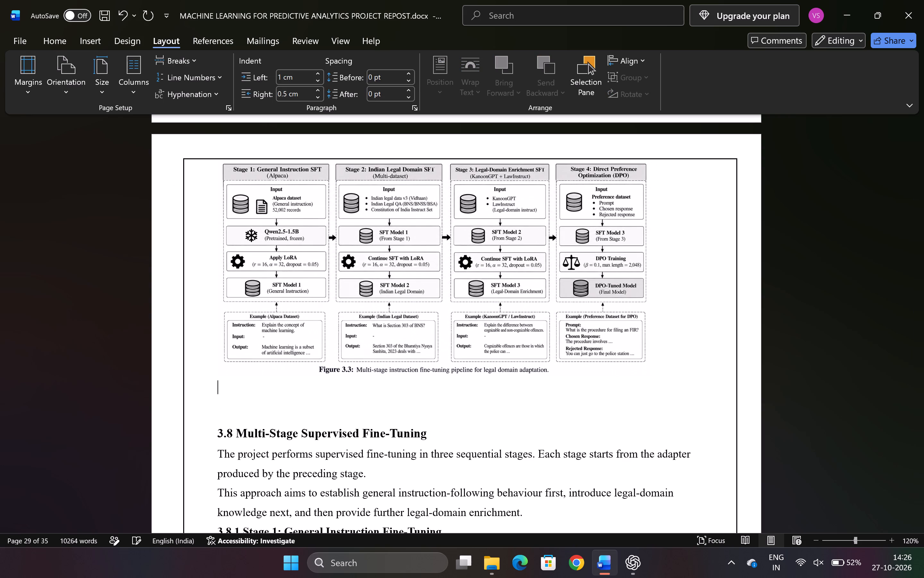
Enlarge Figure 3.3 proportionally until its right edge meets the page border and its bottom edge reaches heading 3.8.
click(569, 350)
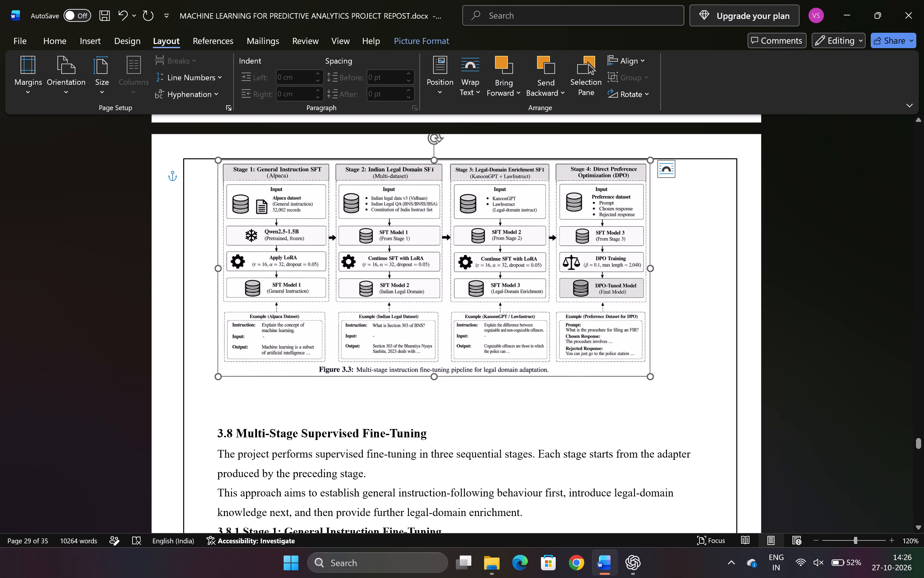
drag(653, 377, 715, 406)
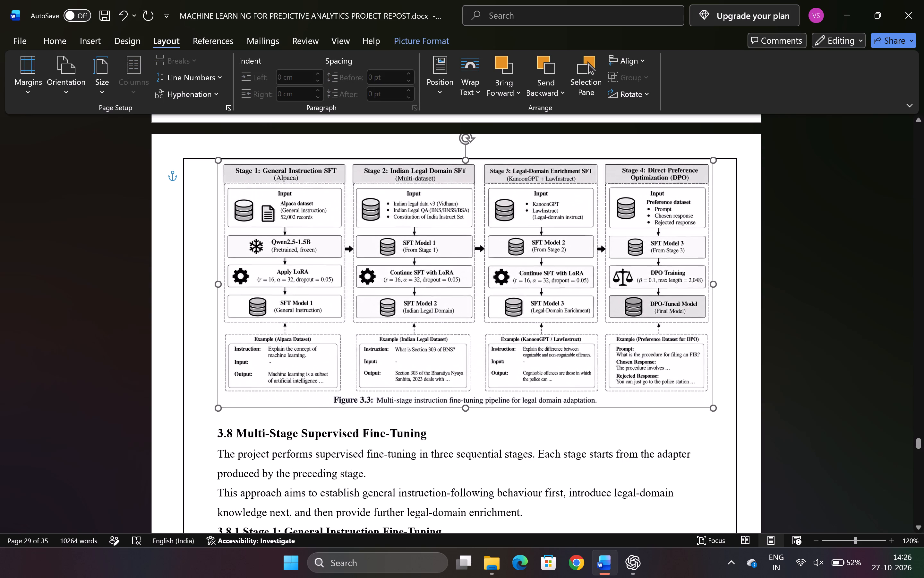
drag(715, 406, 738, 420)
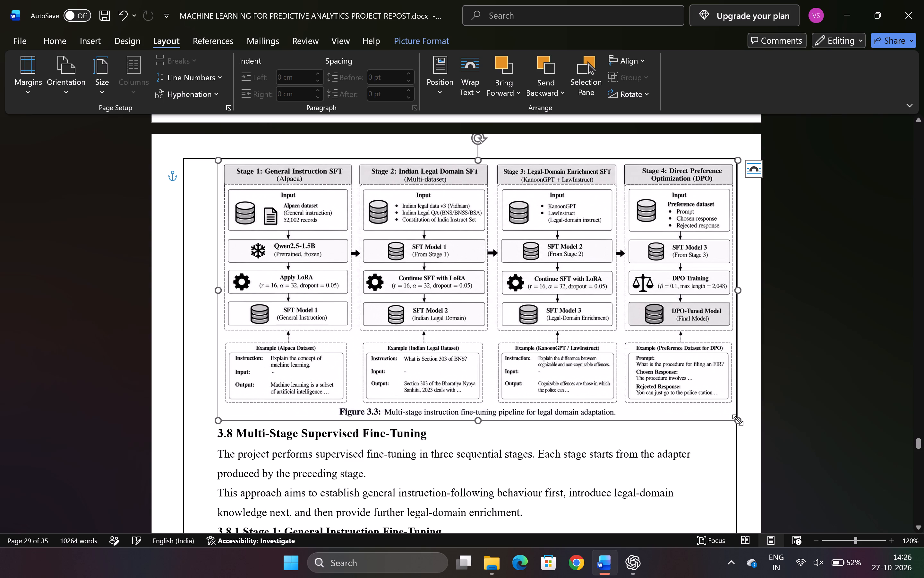
Nudge Figure 3.3 slightly up and to the left so its right edge sits just inside the page border.
key(Up)
key(Up)
key(Up)
key(Up)
key(Up)
key(Up)
key(Up)
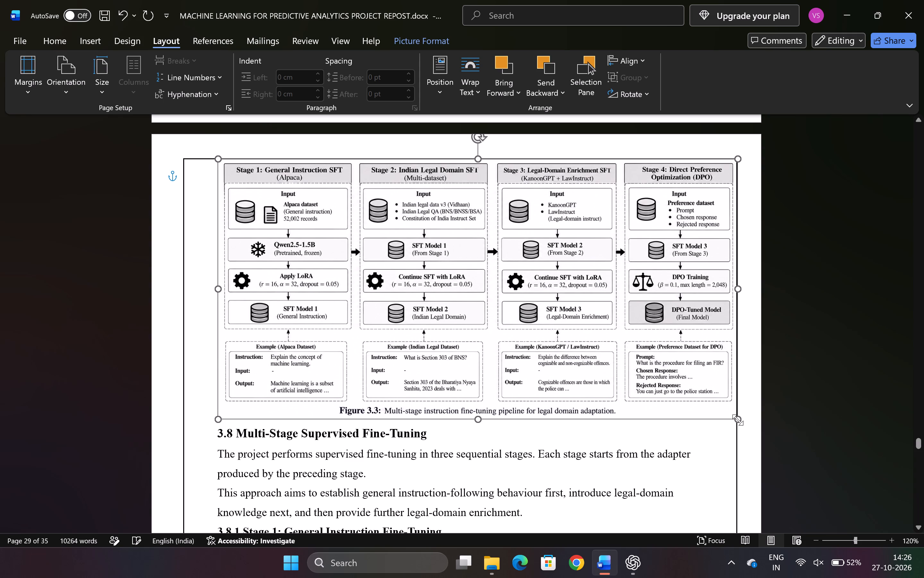
key(Up)
key(Up)
key(Right)
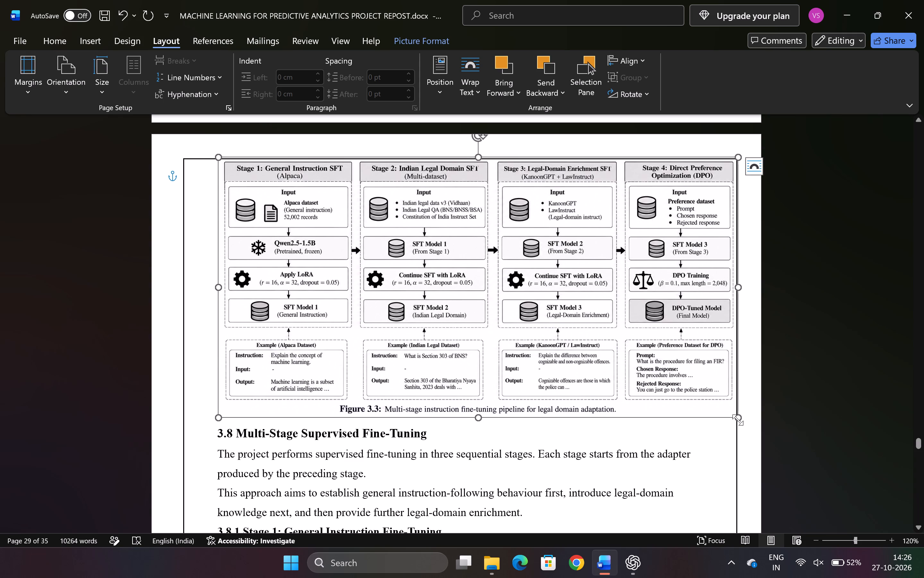
key(Left)
key(Left)
key(Left)
key(Left)
key(Left)
key(Left)
key(Left)
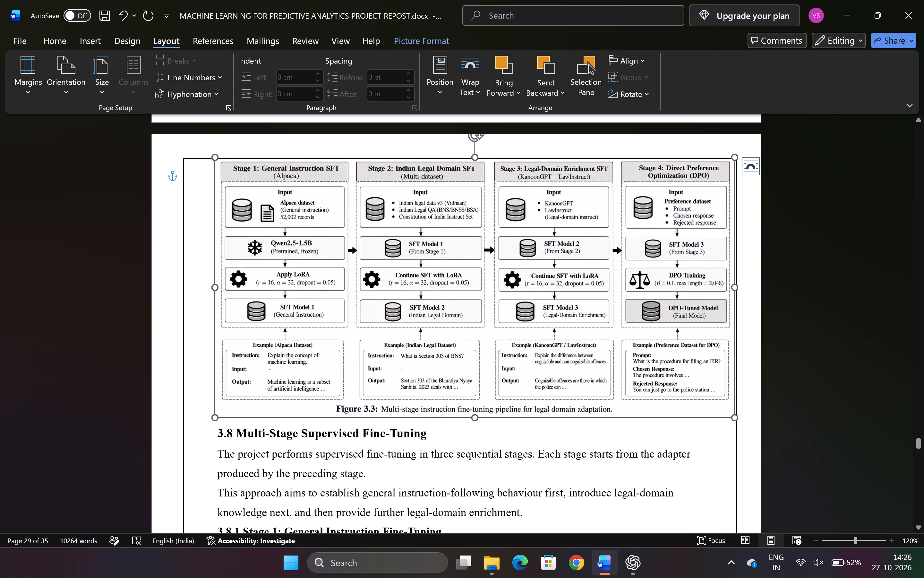
click(570, 486)
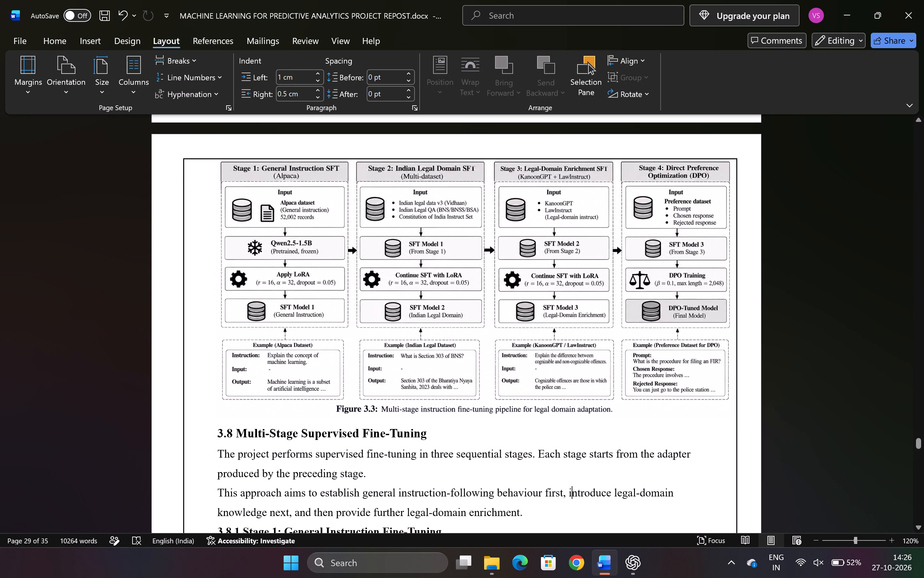
Nudge Figure 3.3 slightly down and farther left so it sits just below the border's top line, more evenly between its sides.
click(590, 329)
key(Down)
key(Down)
key(Down)
key(Down)
key(Down)
key(Down)
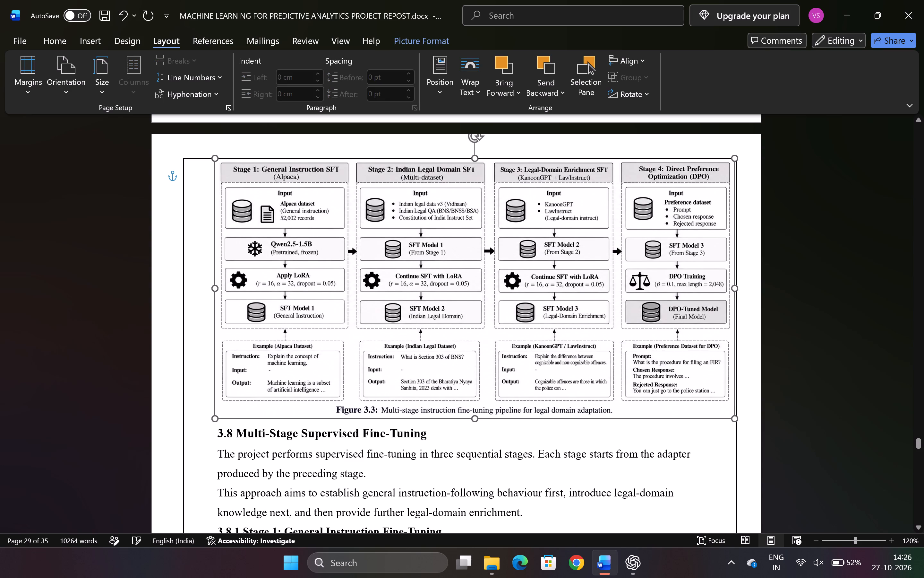
key(Left)
key(Left)
key(Left)
key(Left)
key(Left)
key(Left)
key(Left)
key(Left)
key(Left)
key(Left)
key(Left)
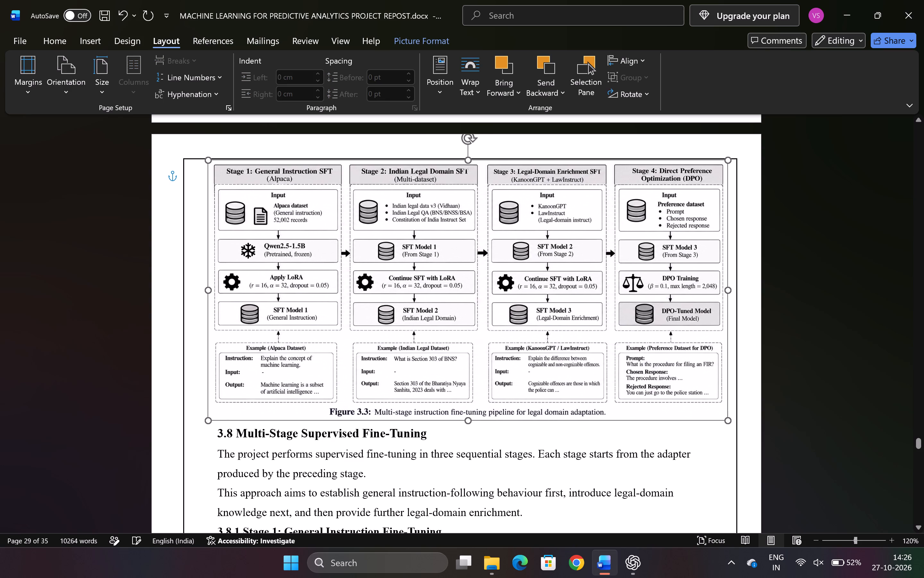
click(546, 467)
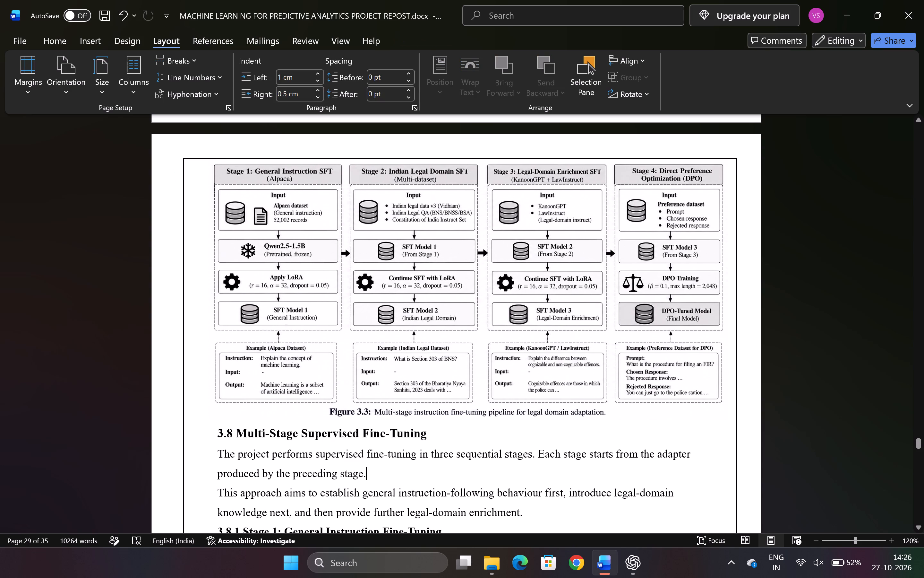
scroll(546, 467, down, 3)
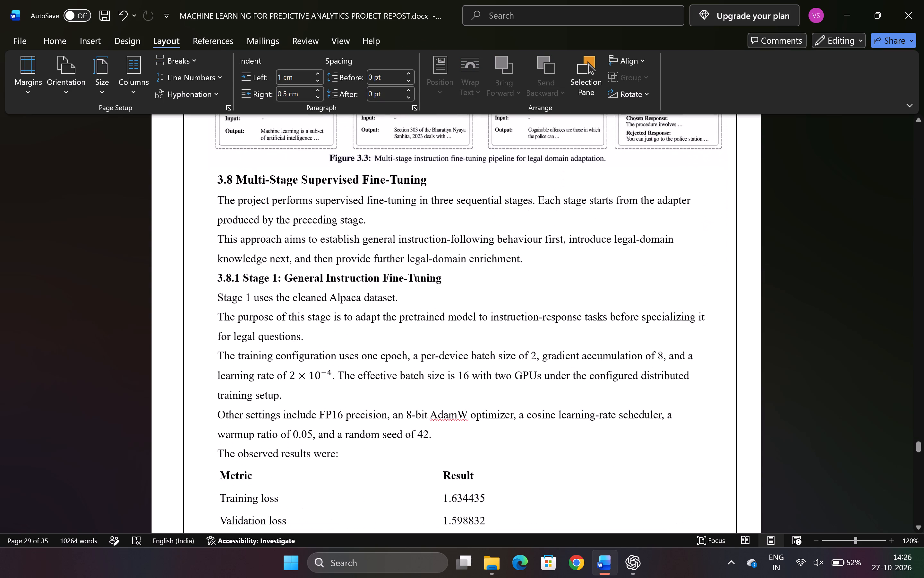
scroll(546, 467, down, 5)
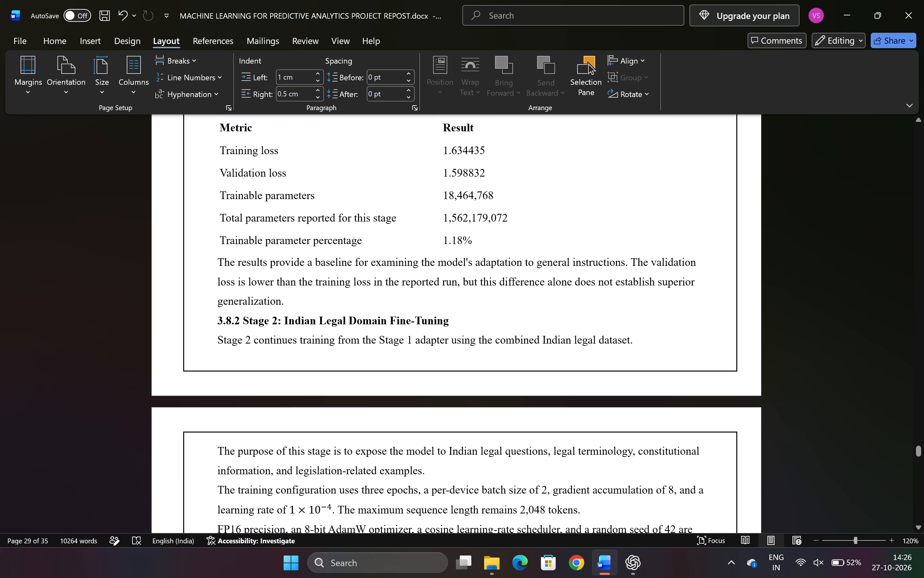
scroll(546, 467, down, 3)
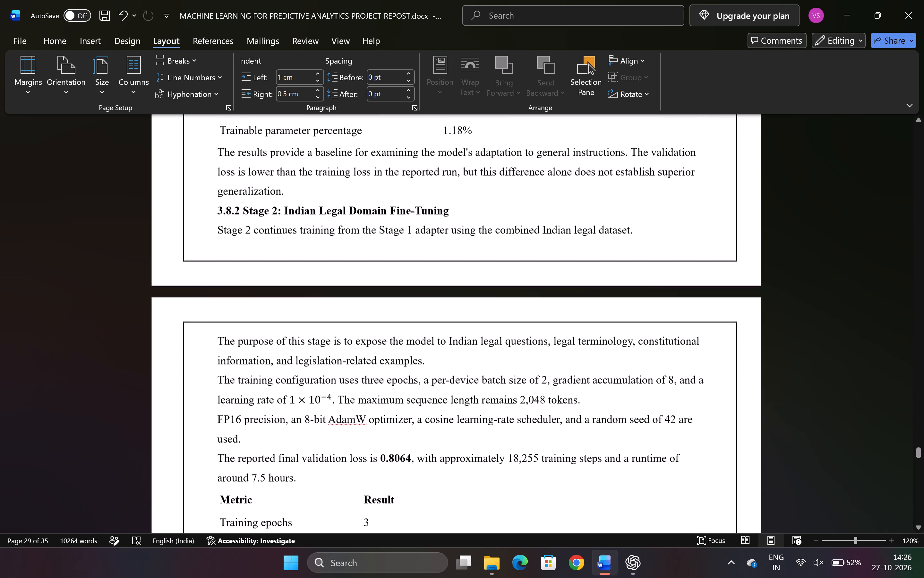
scroll(546, 467, down, 5)
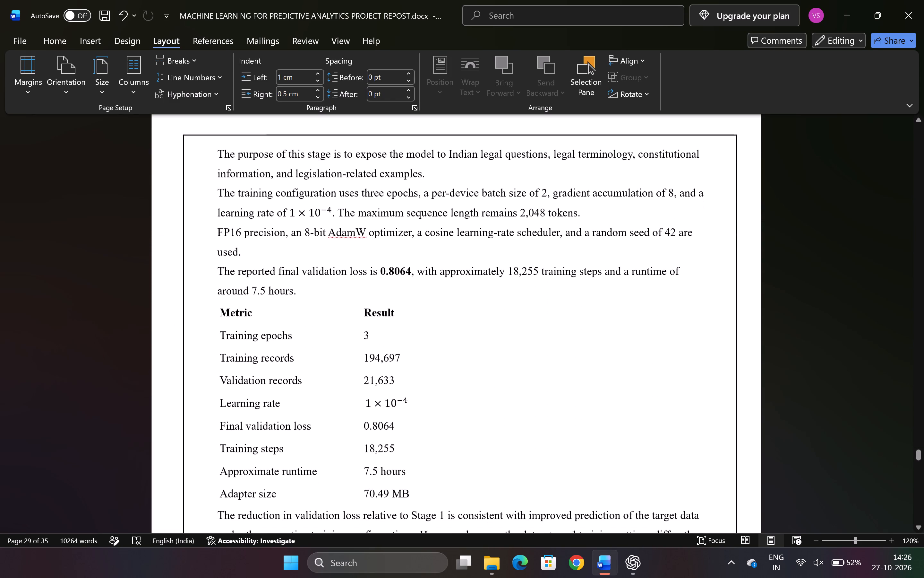
scroll(546, 467, down, 5)
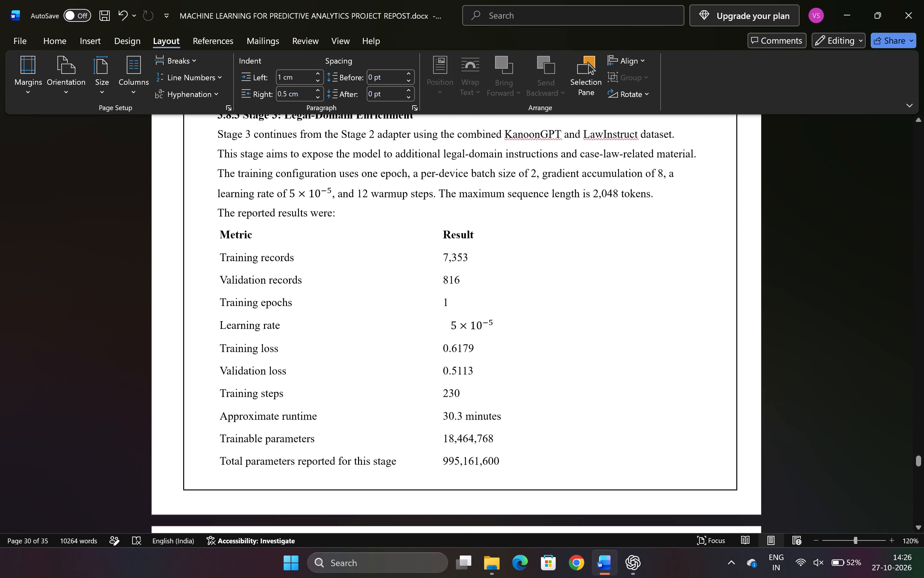
scroll(546, 467, down, 6)
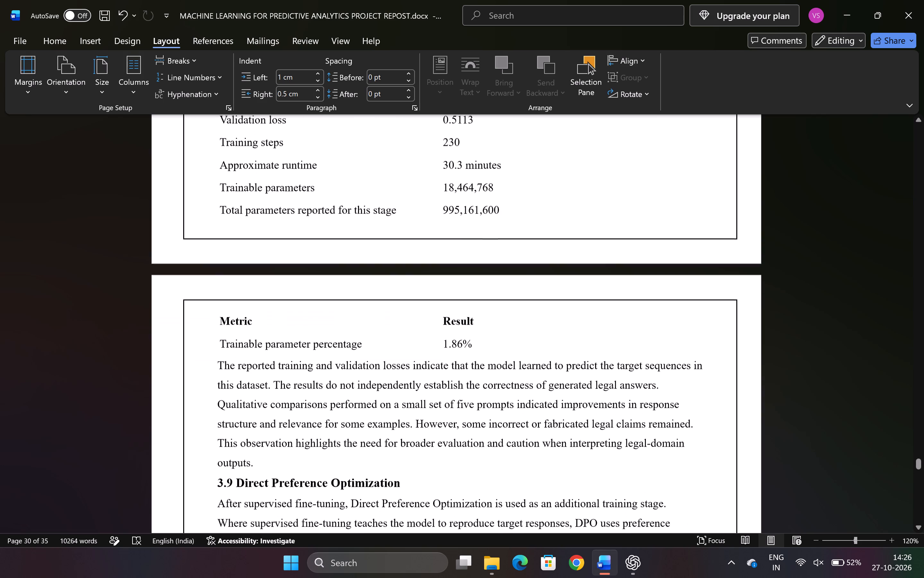
scroll(546, 467, down, 5)
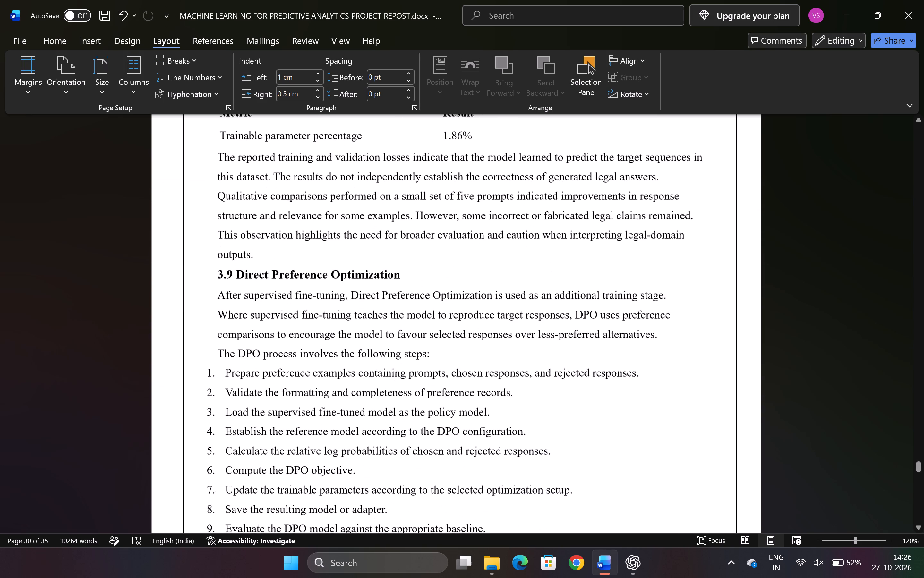
scroll(546, 467, down, 7)
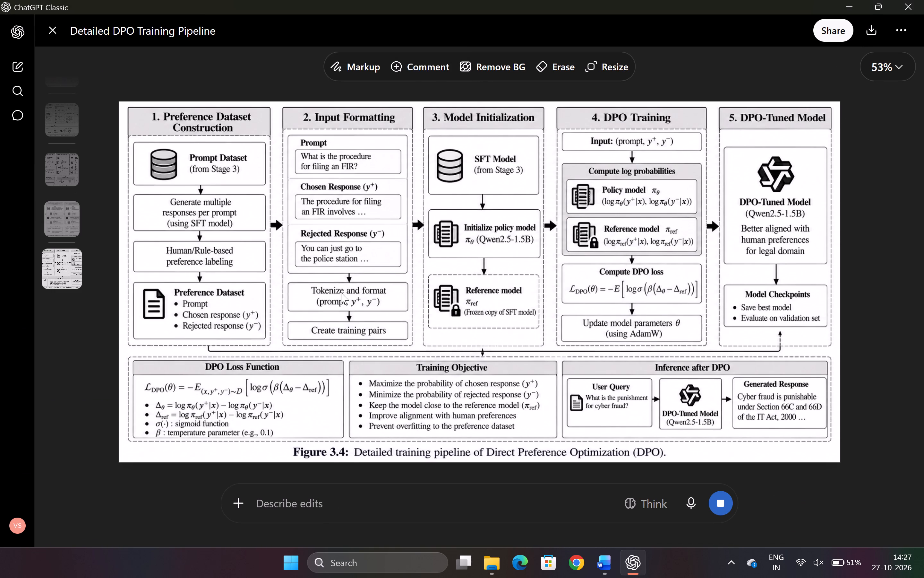
Copy Detailed DPO Training Pipeline.png from the Downloads folder in File Explorer and return to the Word report.
key(alt+Tab)
key(alt+Tab)
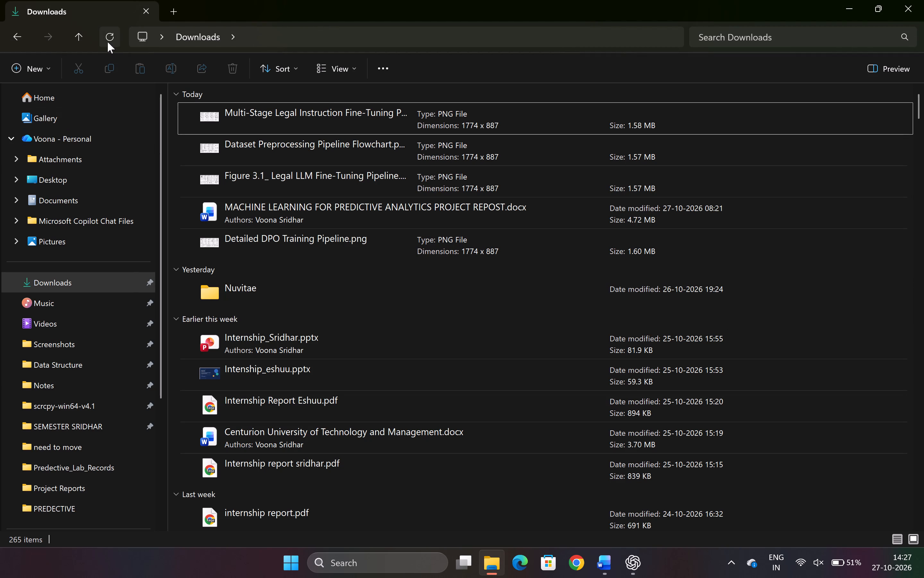
click(107, 40)
click(256, 110)
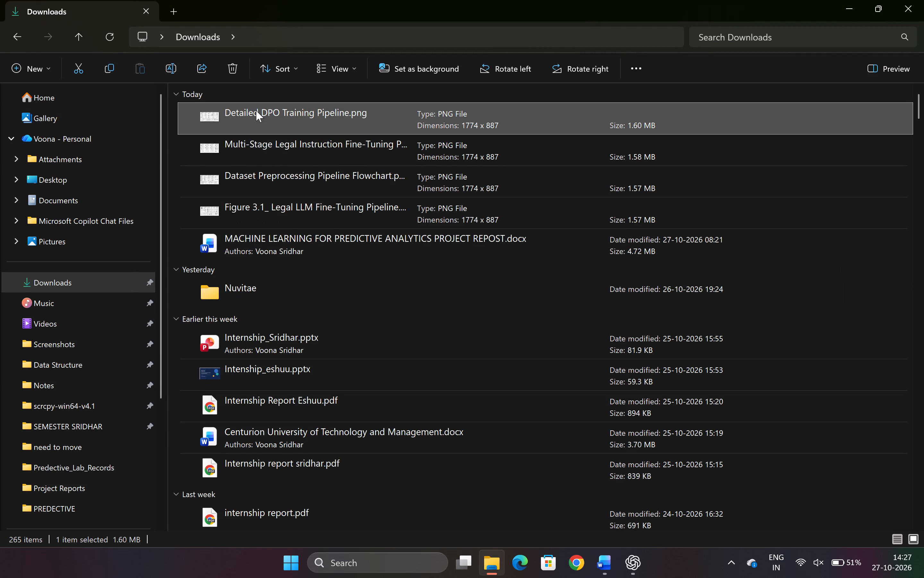
key(ctrl+c)
key(alt+Tab)
key(alt+Tab)
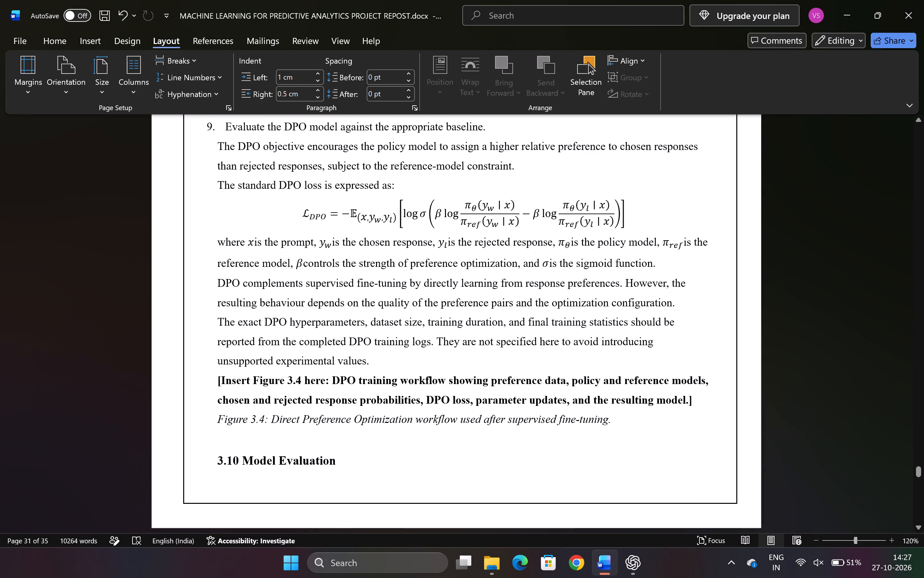
Add one blank line above and one below the DPO loss equation in section 3.9.
click(519, 182)
key(Return)
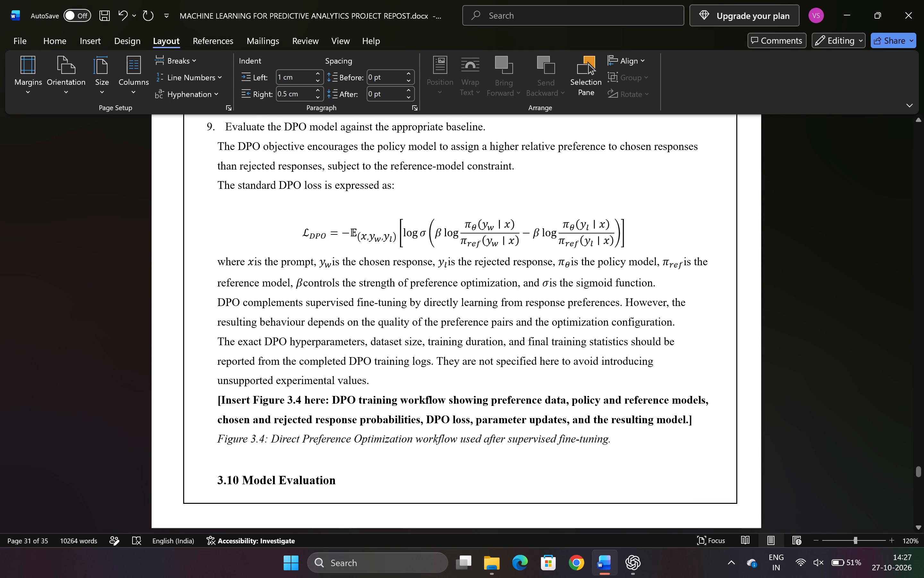
click(666, 248)
key(Return)
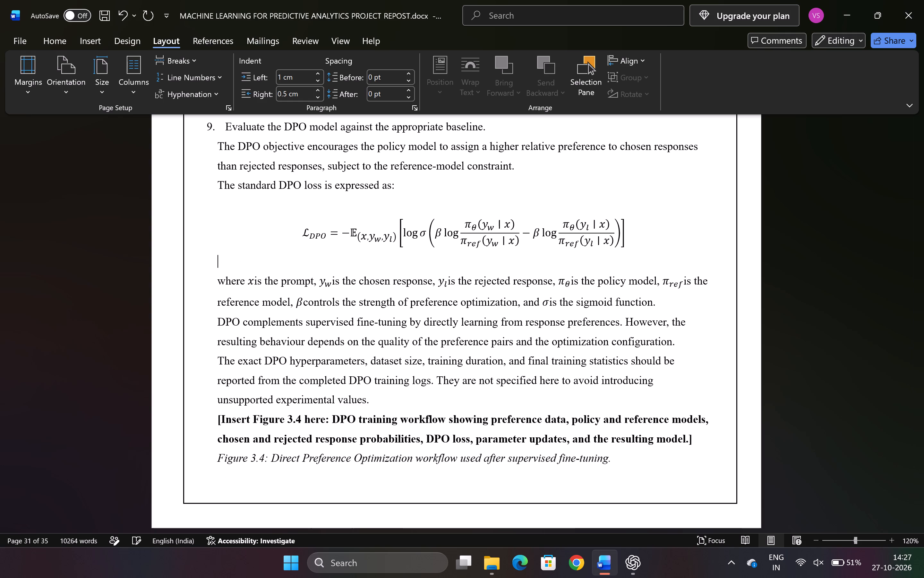
Replace the bold Figure 3.4 placeholder and its italic caption at the end of section 3.9 with blank lines.
scroll(666, 248, down, 1)
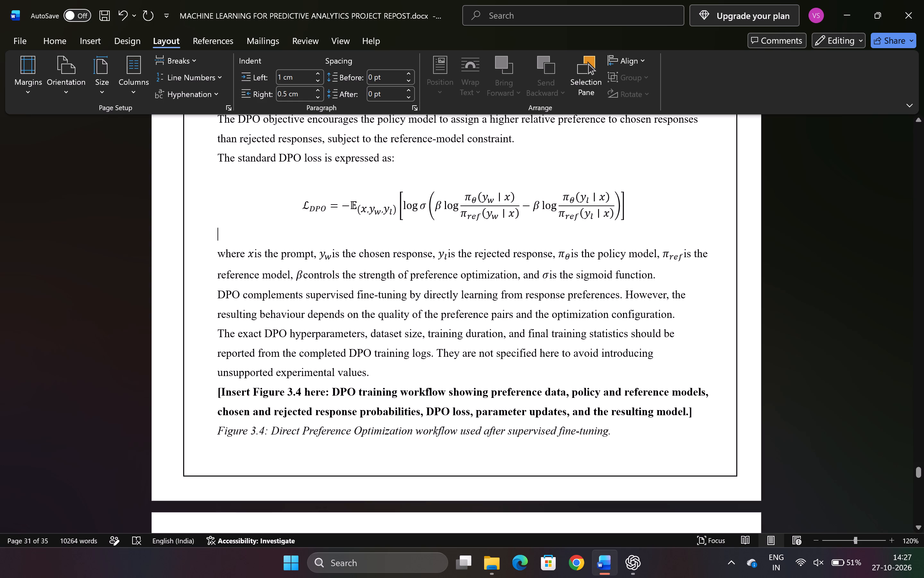
drag(663, 427, 212, 390)
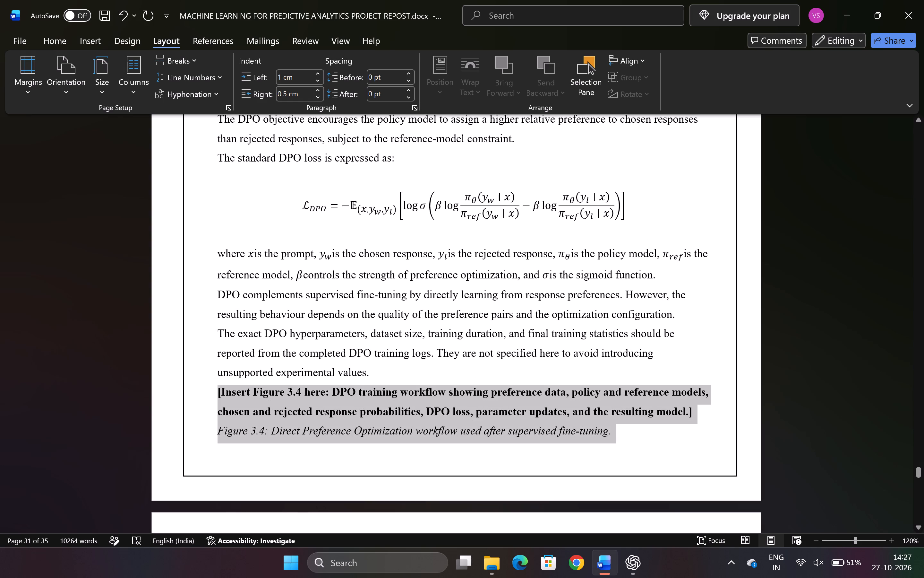
drag(212, 390, 210, 390)
key(Return)
key(Return)
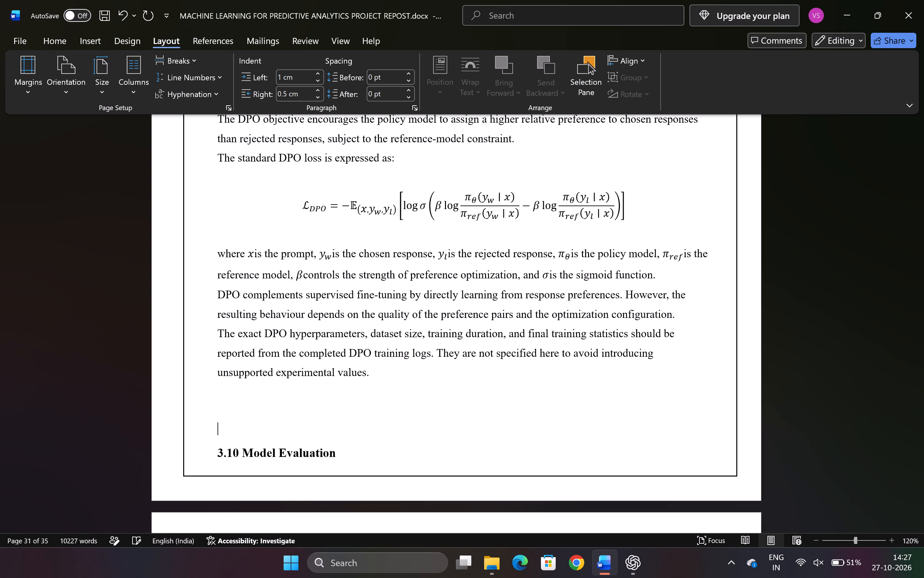
key(Return)
Add blank lines before the 3.10 Model Evaluation heading to clear space for a figure at the top of page 32.
scroll(210, 390, down, 3)
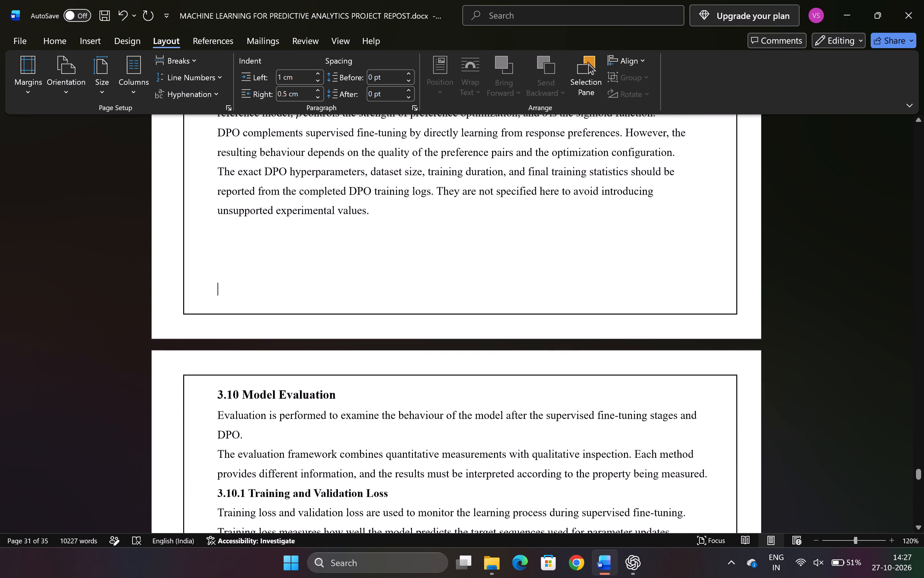
key(Return)
key(Return)
key(Return)
key(Return)
key(Return)
key(Return)
key(Return)
key(Return)
key(Return)
key(Return)
key(Return)
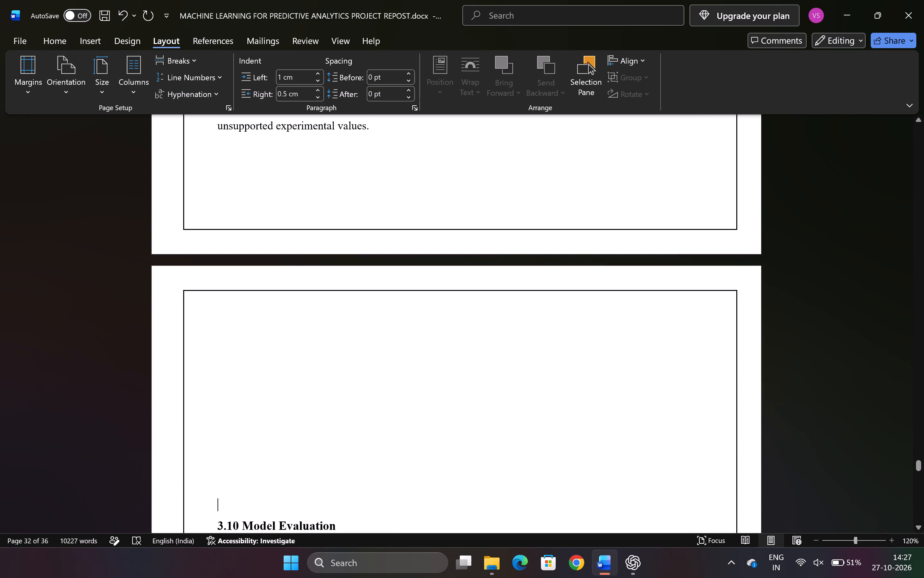
key(Return)
scroll(228, 356, down, 1)
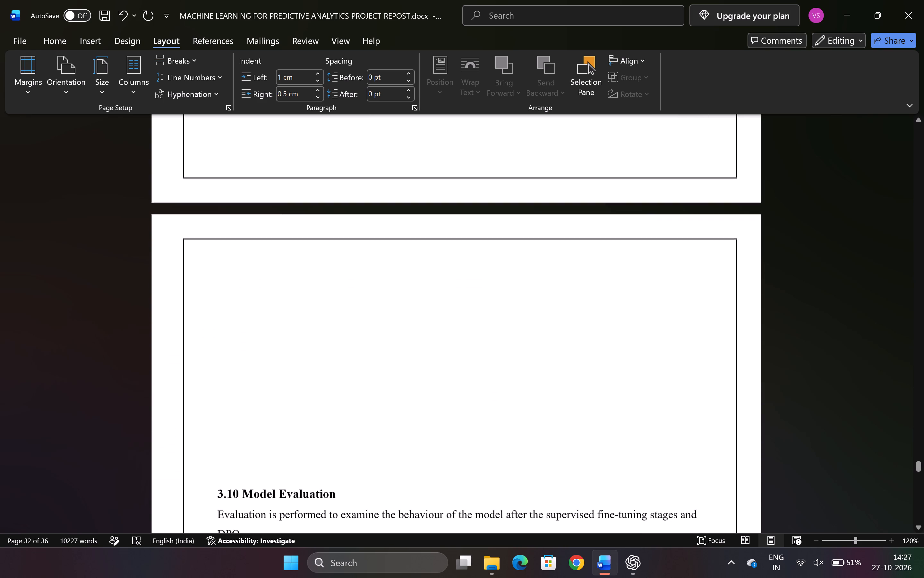
scroll(228, 356, down, 2)
key(Return)
key(Return)
key(Return)
key(Return)
key(Return)
key(Return)
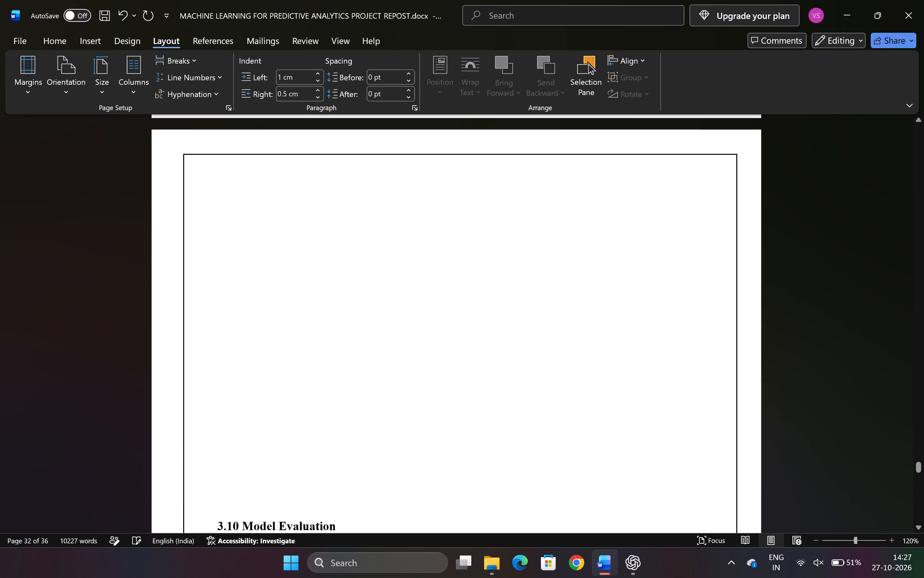
Paste the copied Figure 3.4 image at the top of page 32 and set its text wrapping to In Front of Text.
click(217, 199)
key(ctrl+v)
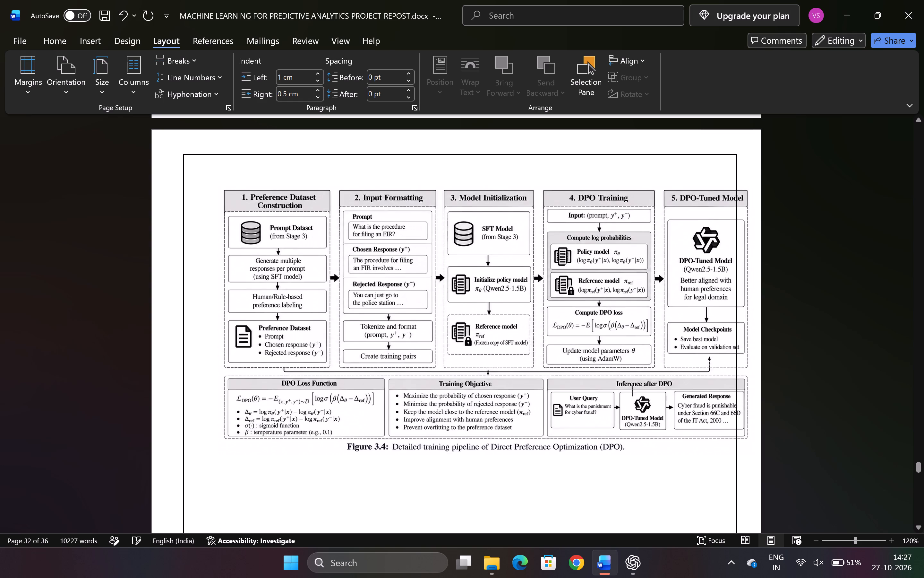
click(489, 235)
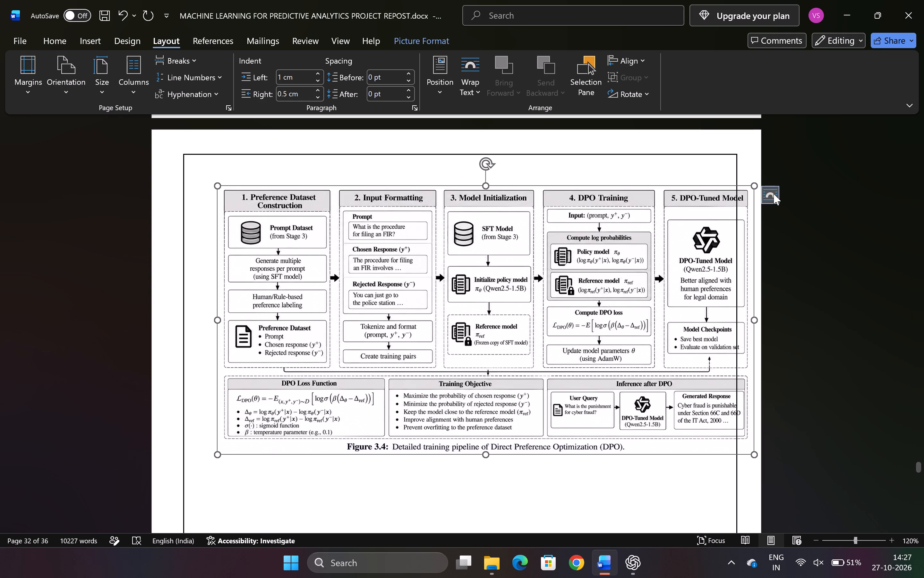
click(774, 194)
click(853, 314)
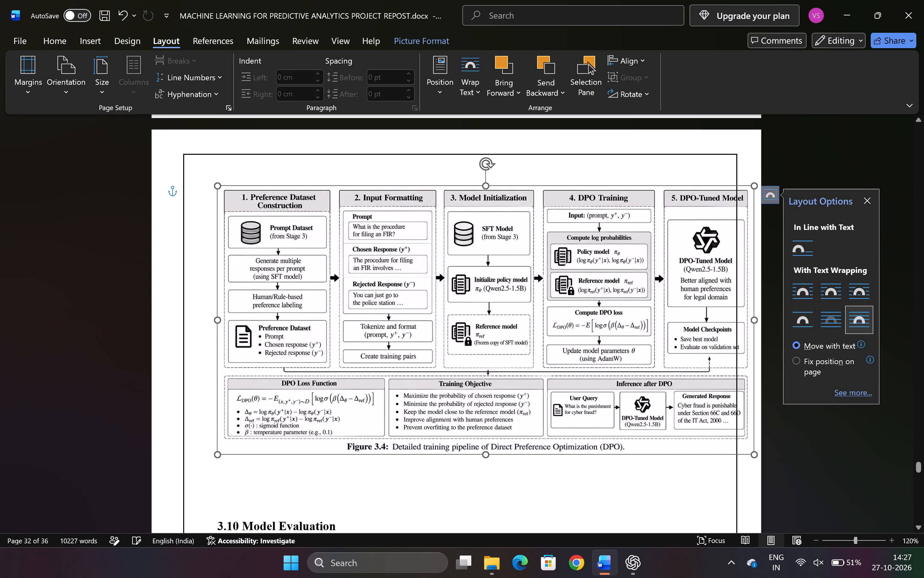
Move the Figure 3.4 image up to the top edge of the page border and centre it between the side borders.
drag(658, 311, 642, 284)
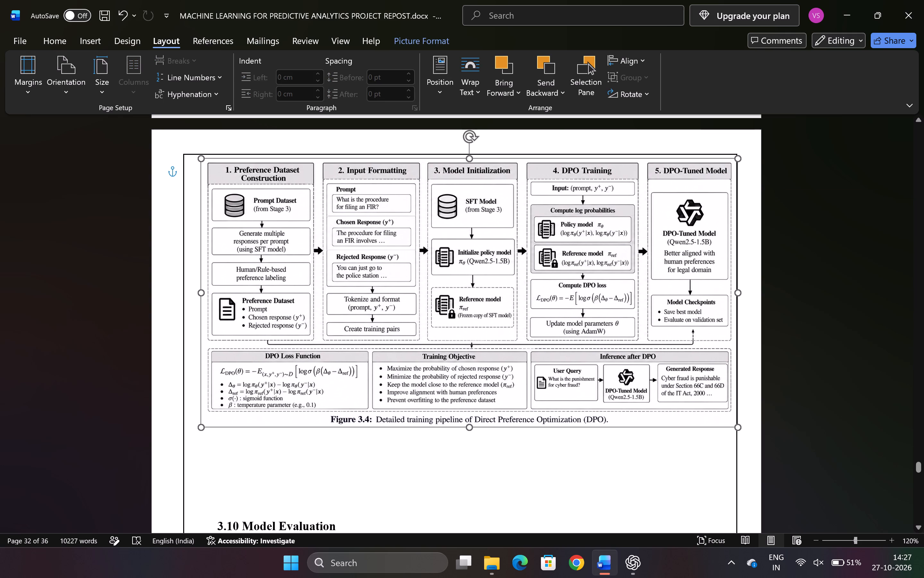
key(Right)
key(Right)
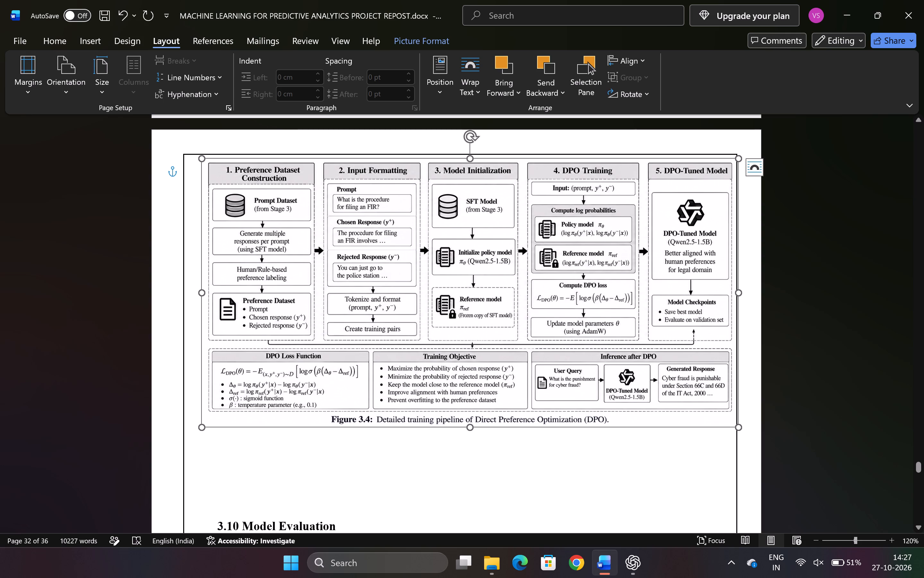
key(Up)
key(Up)
key(Up)
key(Up)
key(Up)
key(Up)
key(Up)
key(Up)
key(Up)
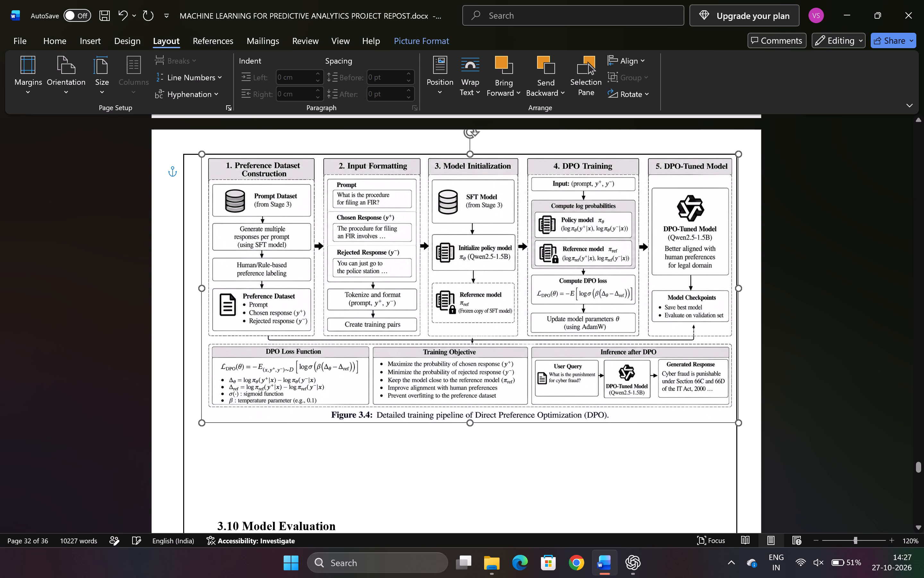
key(Up)
key(Up)
key(Up)
key(Up)
key(Up)
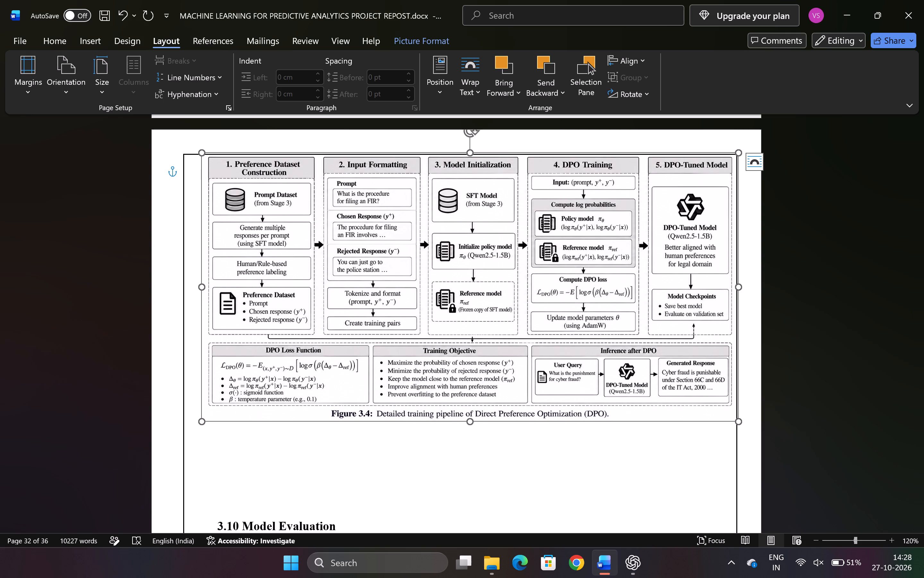
key(Left)
key(Left)
key(Left)
key(Left)
key(Left)
key(Left)
key(Left)
key(Left)
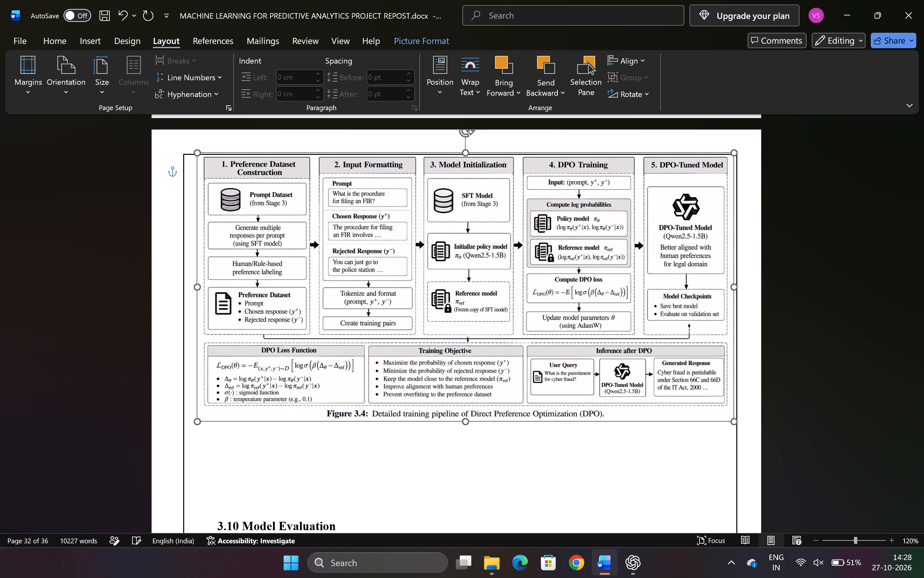
key(Right)
key(Right)
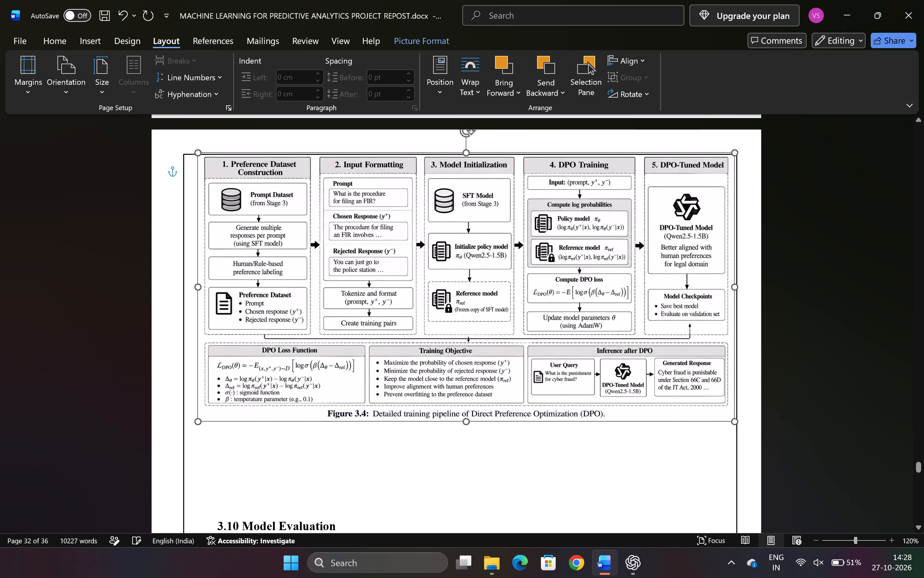
Delete the surplus blank lines between the Figure 3.4 image and the 3.10 Model Evaluation heading.
scroll(621, 368, down, 3)
click(361, 446)
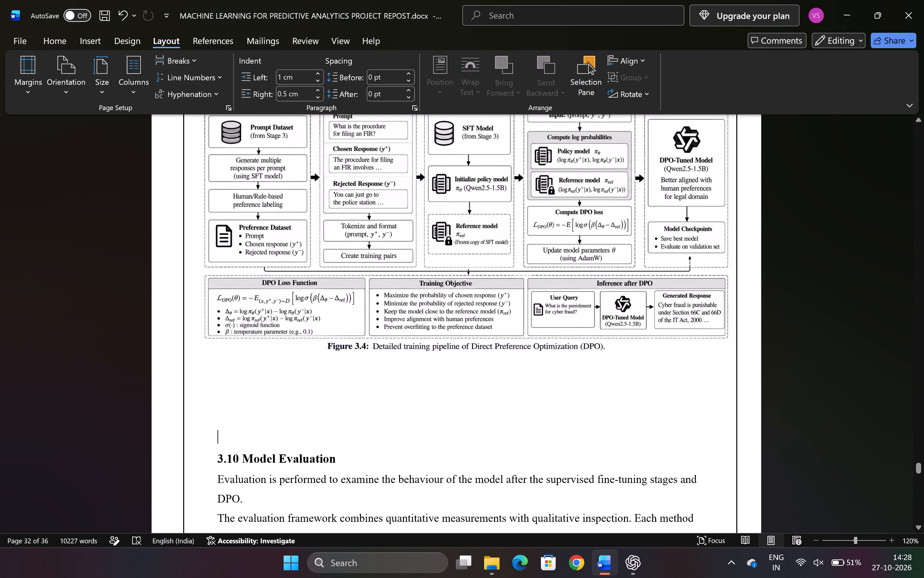
key(BackSpace)
key(BackSpace)
key(BackSpace)
key(BackSpace)
key(BackSpace)
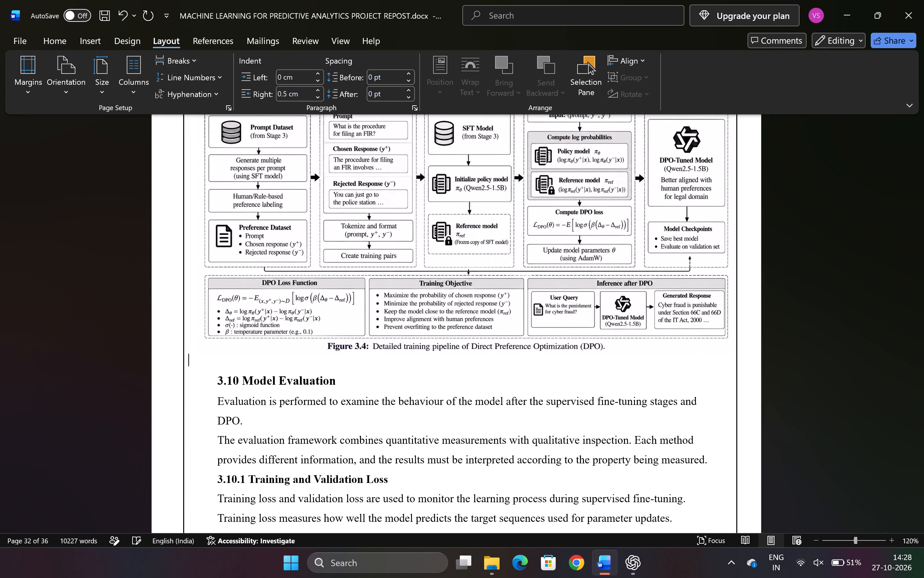
key(BackSpace)
Shrink the Figure 3.4 image slightly from its lower corner and nudge it right to the page border, above the 3.10 heading.
scroll(361, 446, up, 1)
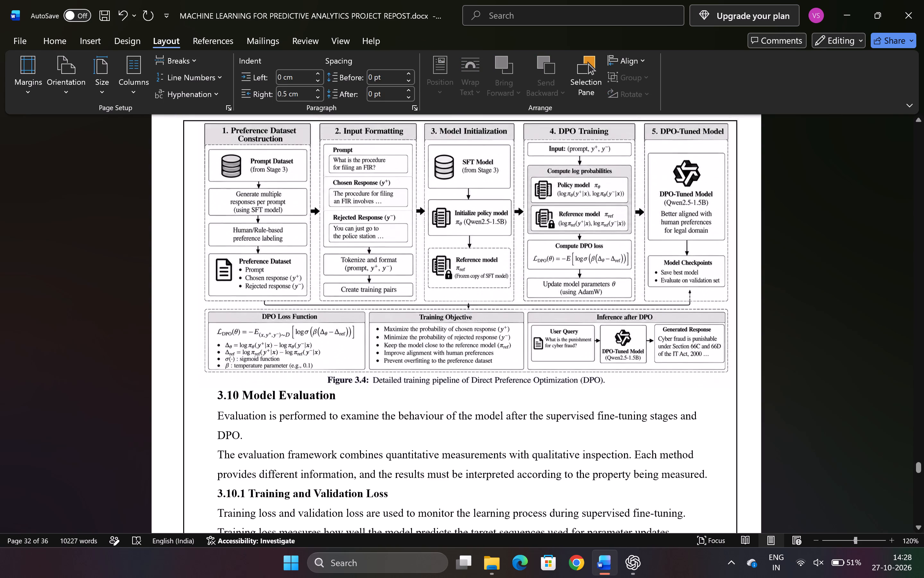
scroll(361, 446, up, 1)
click(635, 399)
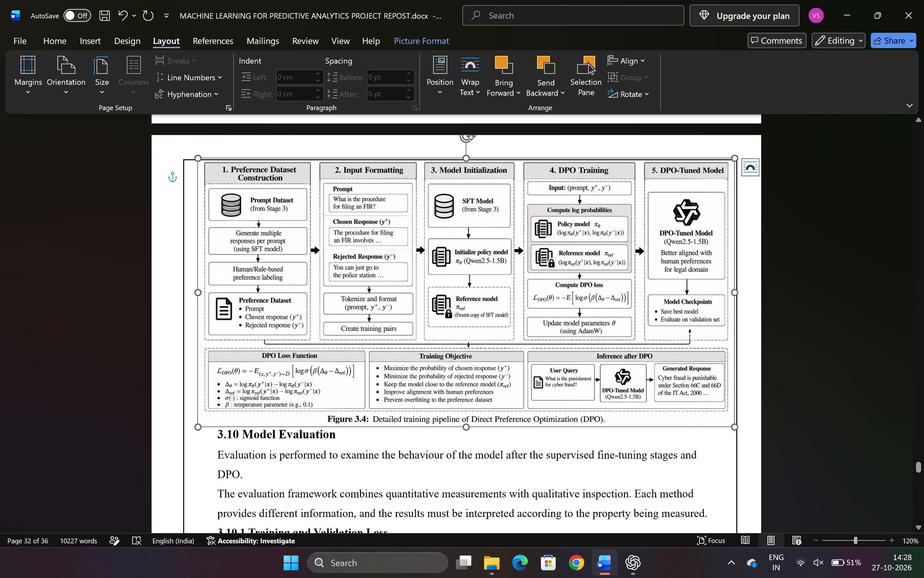
drag(734, 426, 730, 421)
drag(730, 421, 726, 418)
key(Right)
key(Right)
key(Right)
key(Right)
key(Right)
key(Right)
key(Right)
key(Right)
key(Right)
key(Right)
key(Right)
key(Right)
key(Right)
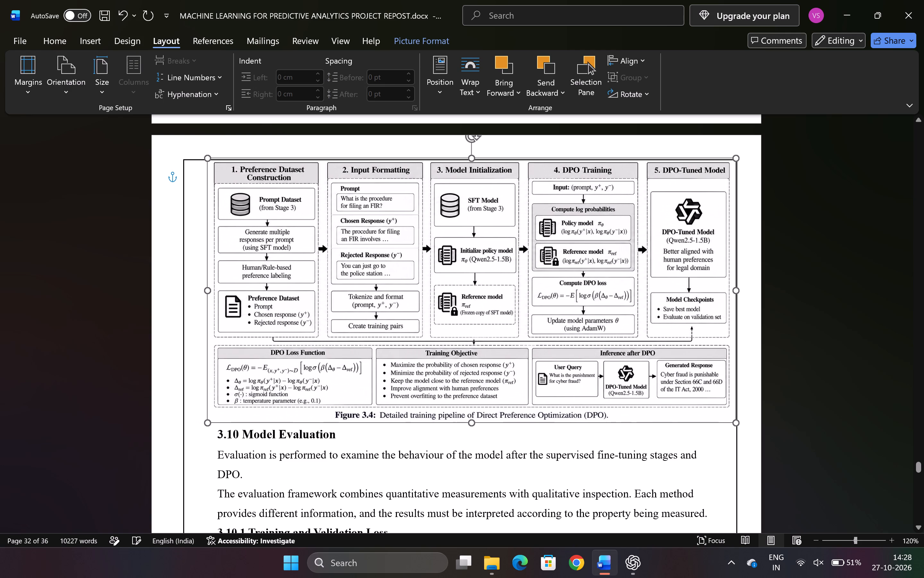
key(Right)
key(Right)
key(Right)
key(Right)
key(Right)
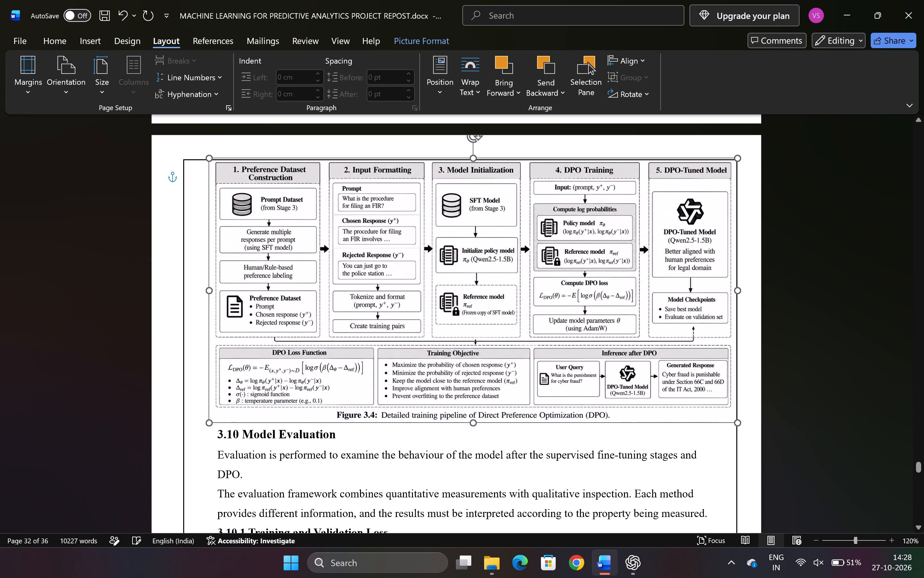
click(602, 471)
scroll(602, 471, down, 1)
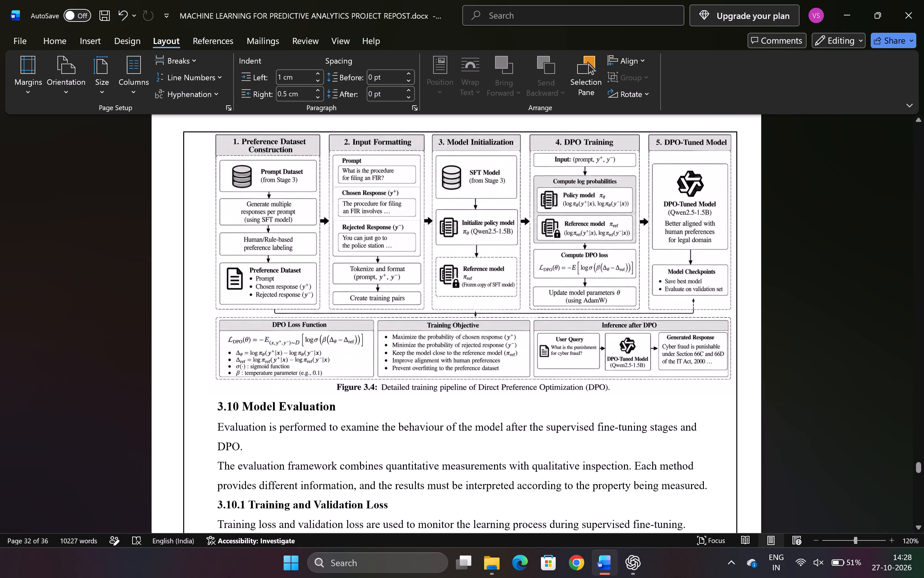
scroll(602, 471, down, 9)
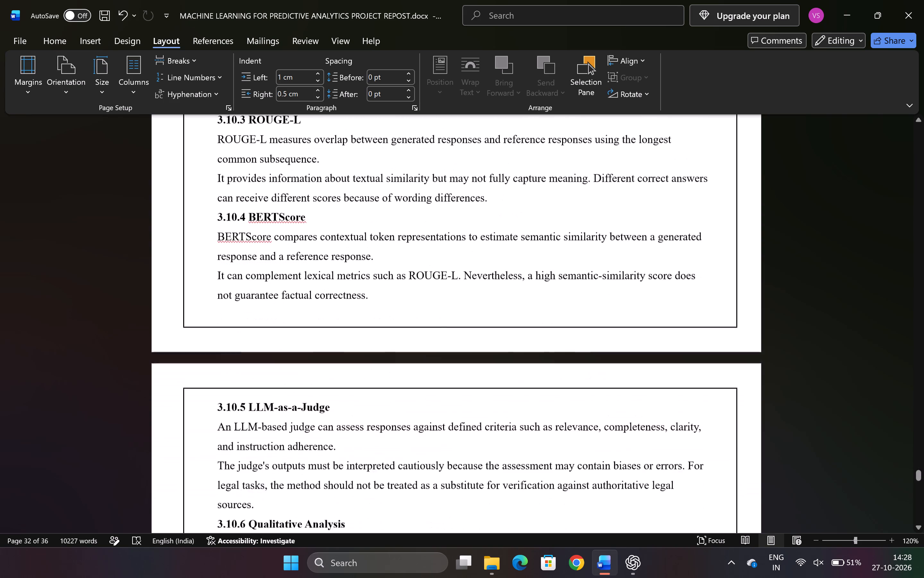
scroll(602, 471, down, 4)
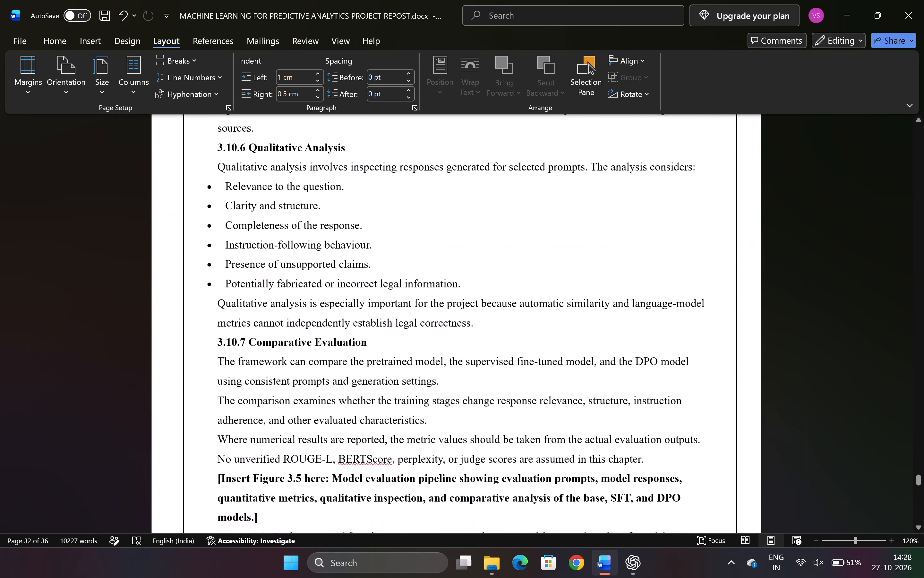
scroll(602, 471, down, 5)
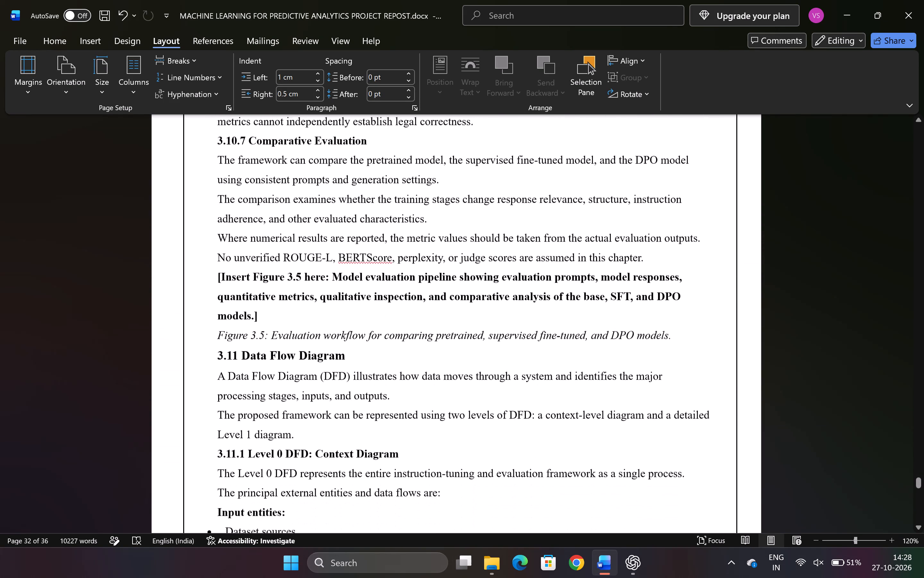
scroll(602, 471, down, 4)
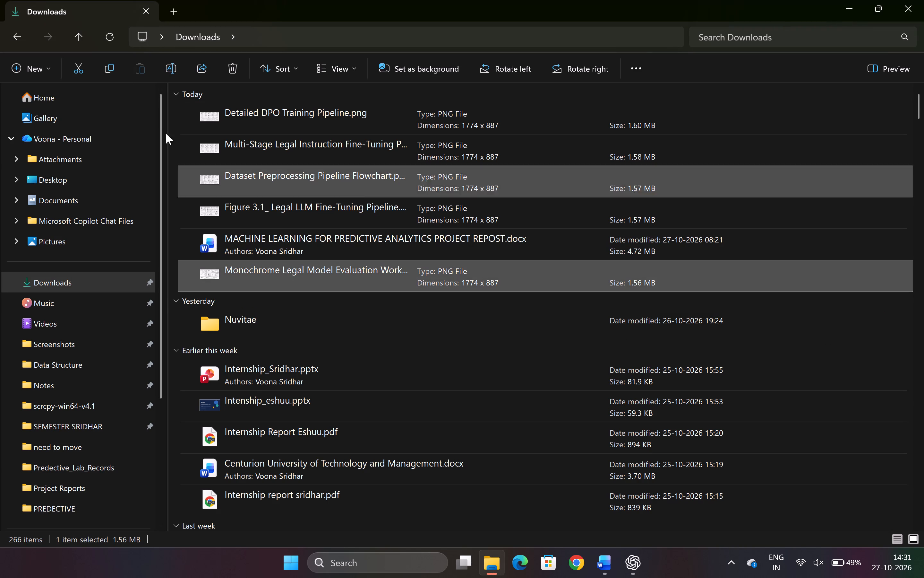
click(108, 38)
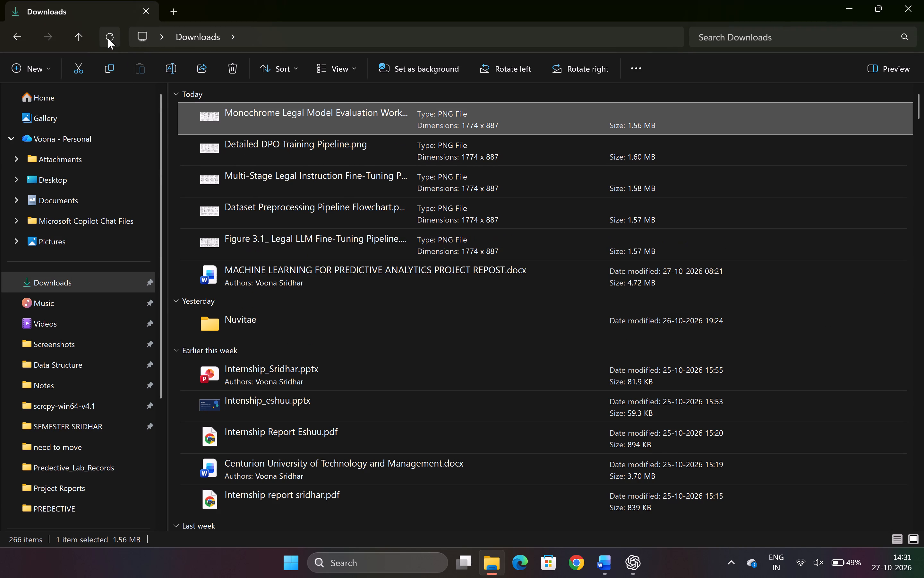
key(ctrl+c)
key(alt+Tab)
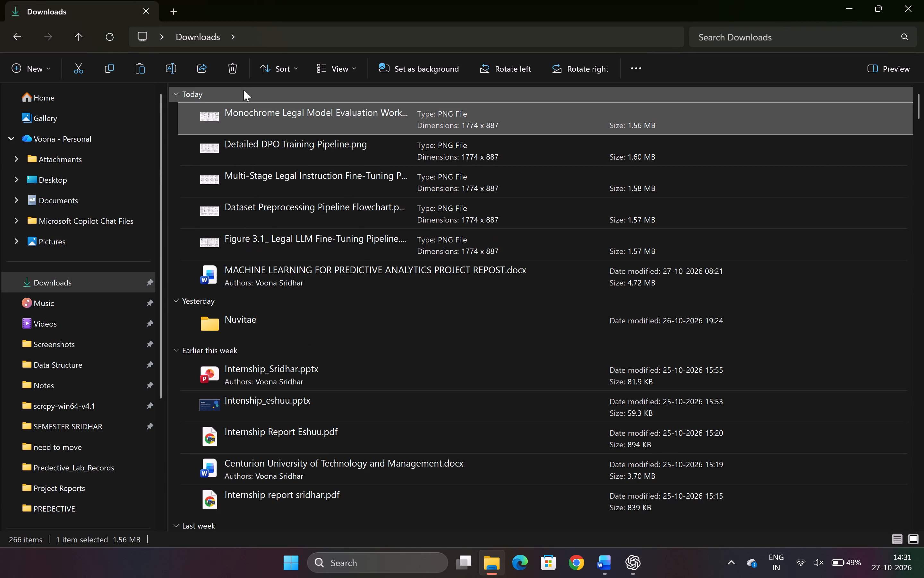
key(alt+Tab)
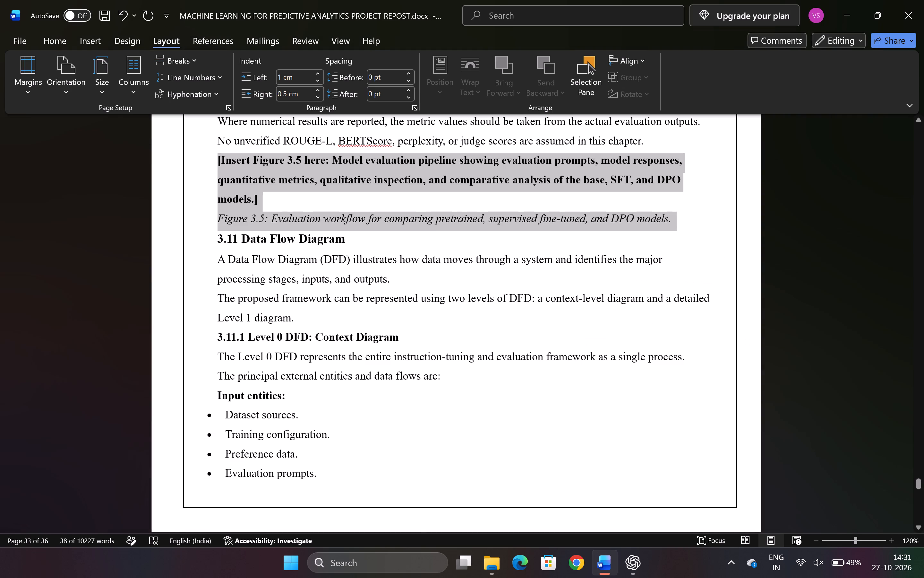
Add three blank lines above the bracketed Figure 3.5 placeholder and paste the copied evaluation workflow image there.
click(218, 160)
key(Return)
key(Return)
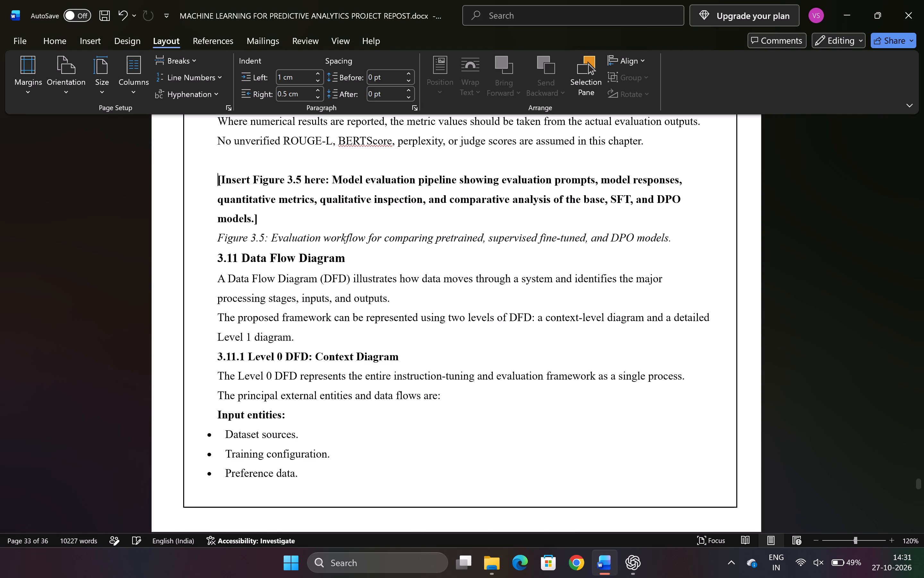
key(Return)
key(Up)
key(Up)
key(Up)
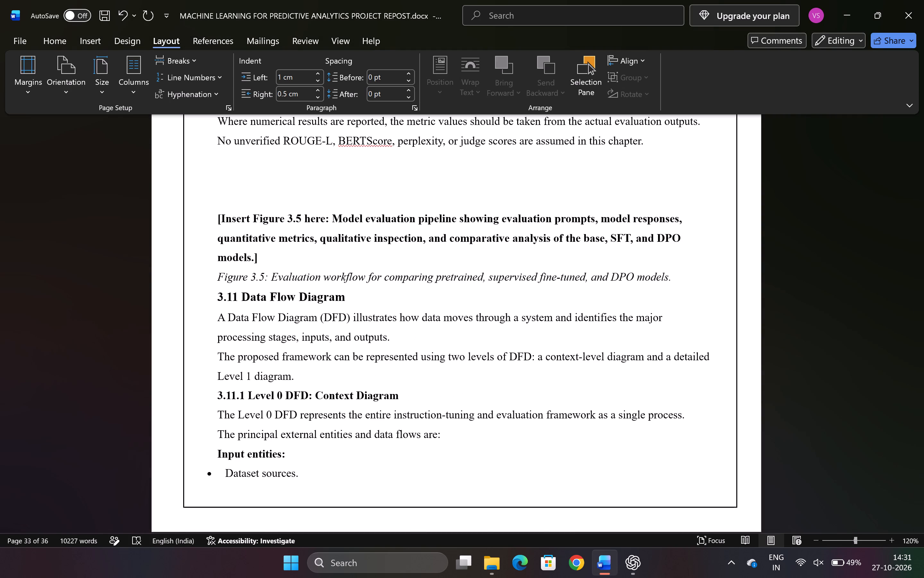
key(ctrl+v)
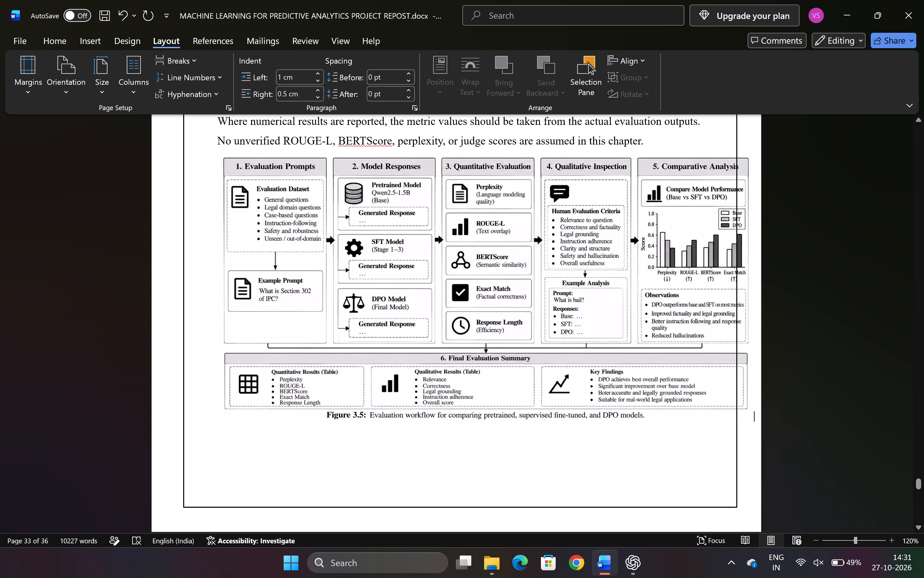
Add about a dozen blank lines below the pasted image to push the Figure 3.5 placeholder text down.
click(274, 450)
key(Return)
key(Return)
key(Return)
key(Return)
key(Return)
key(Return)
key(Return)
key(Return)
key(Return)
key(Return)
key(Return)
key(Return)
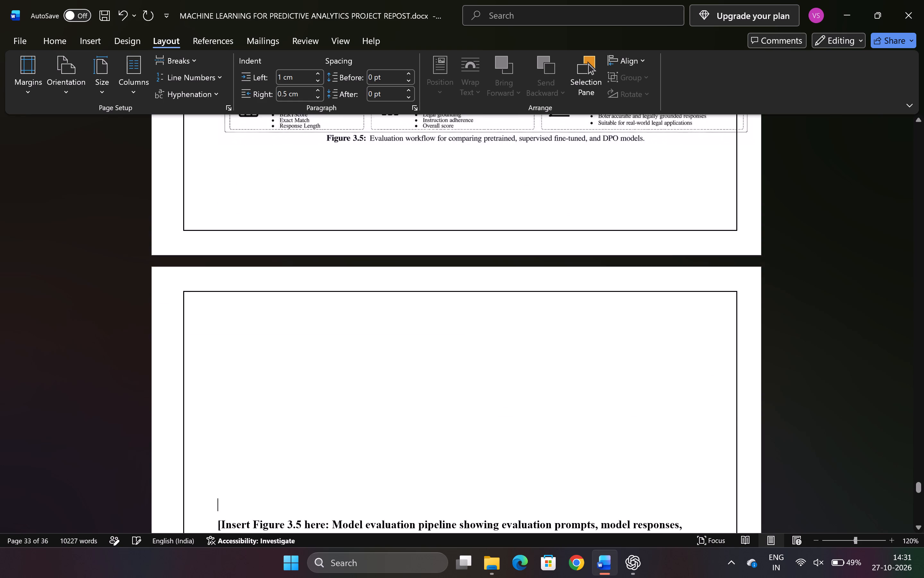
Set the Figure 3.5 image's text wrapping to In Front of Text.
scroll(274, 450, up, 3)
scroll(281, 480, up, 3)
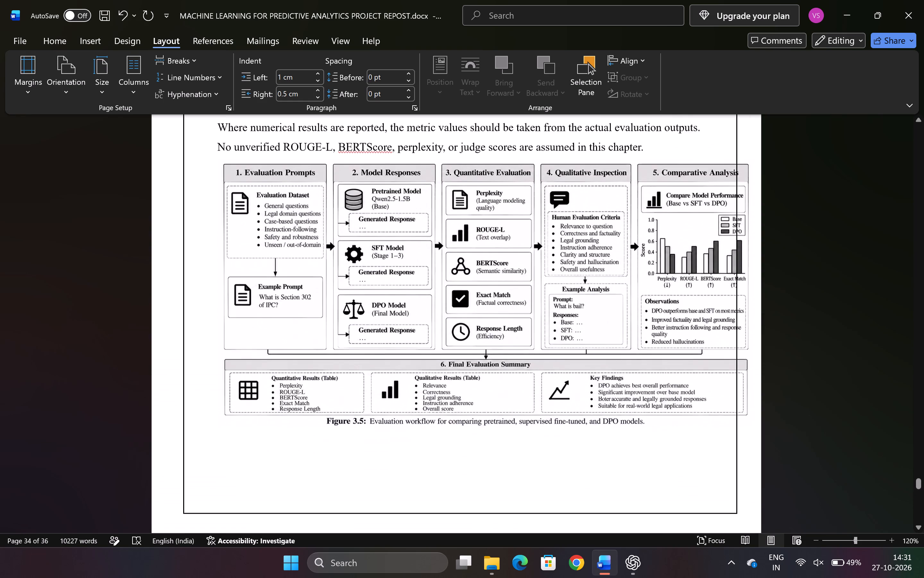
click(402, 423)
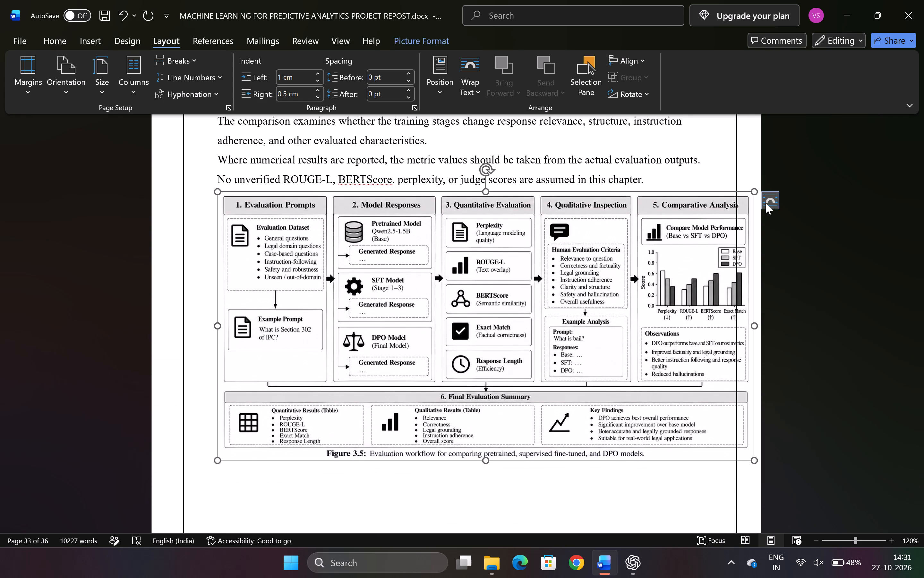
click(766, 203)
click(867, 320)
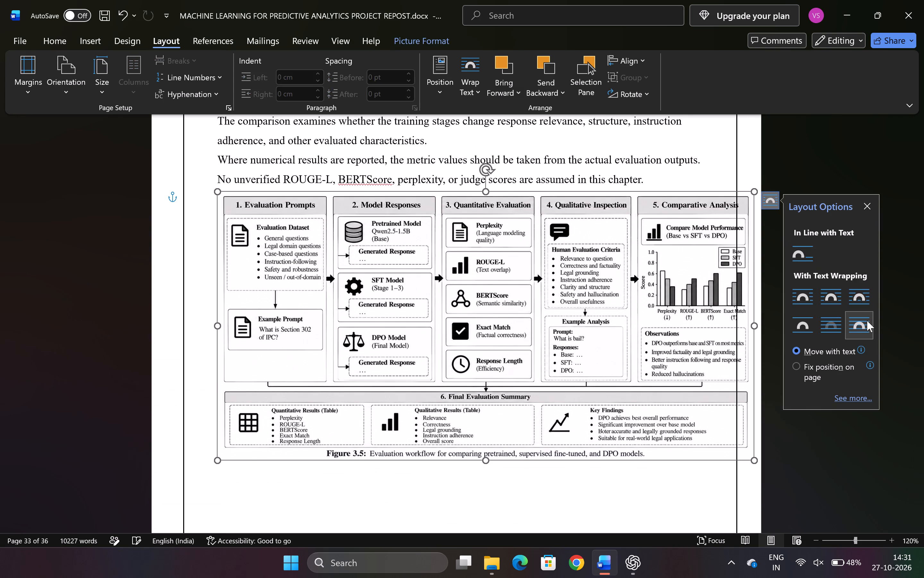
click(860, 207)
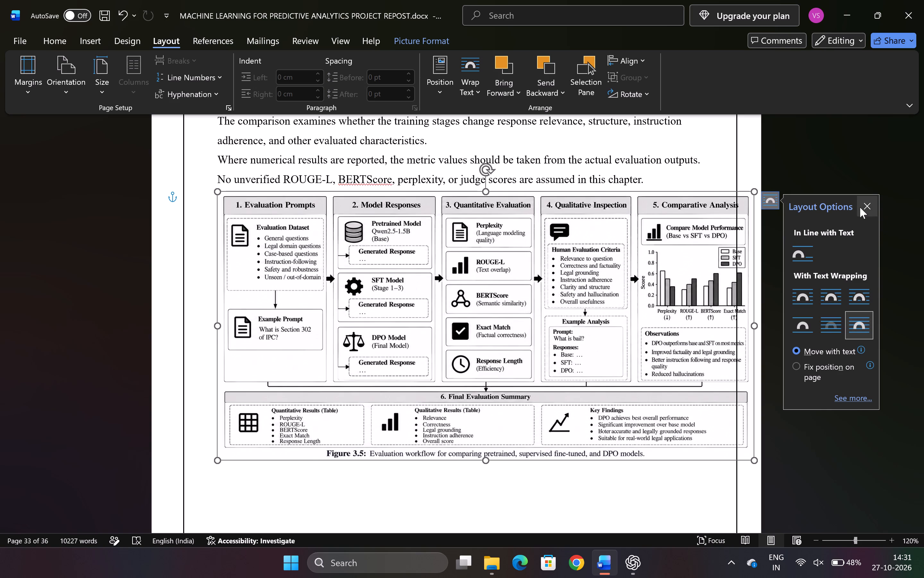
Shrink the Figure 3.5 image slightly and centre it inside the page border, just below the paragraph ending "assumed in this chapter.".
double_click(658, 267)
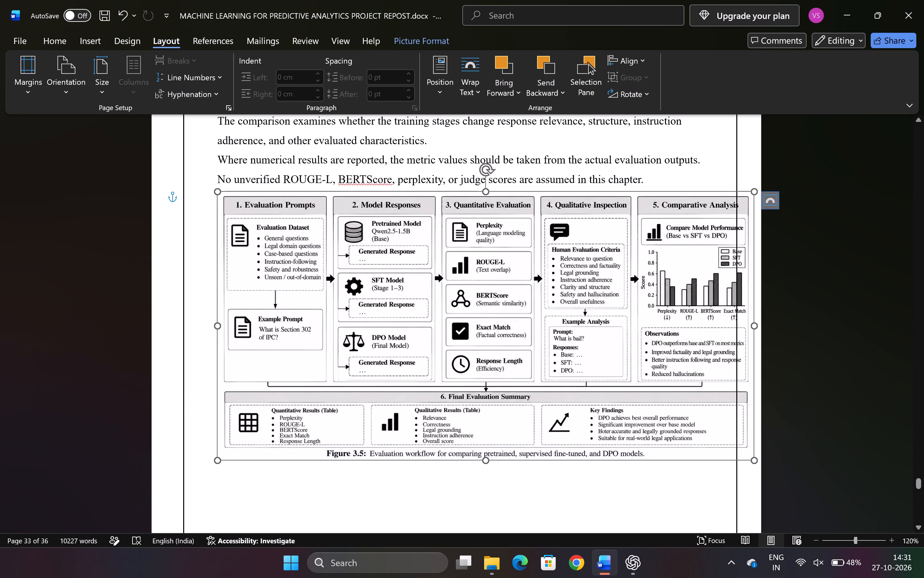
click(616, 293)
drag(616, 293, 600, 295)
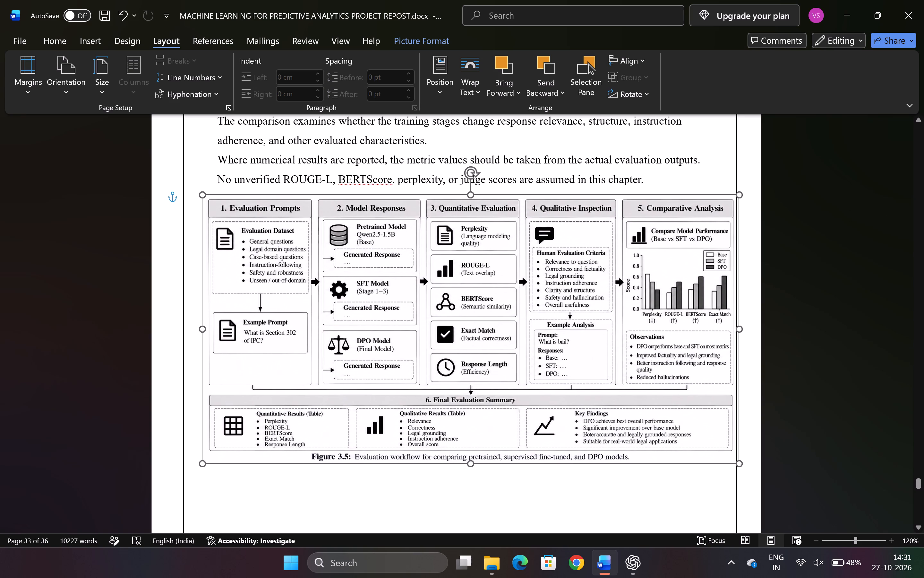
drag(600, 295, 599, 294)
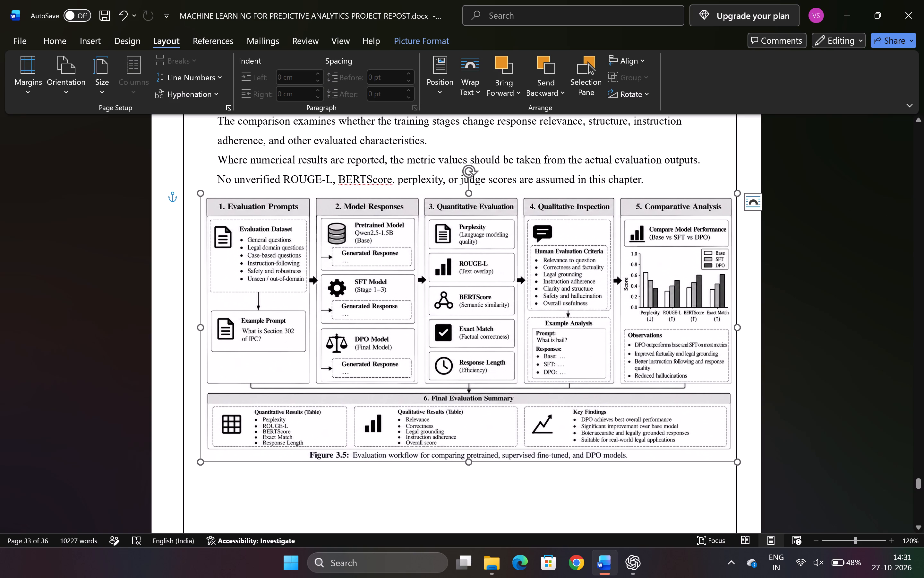
drag(737, 459, 691, 434)
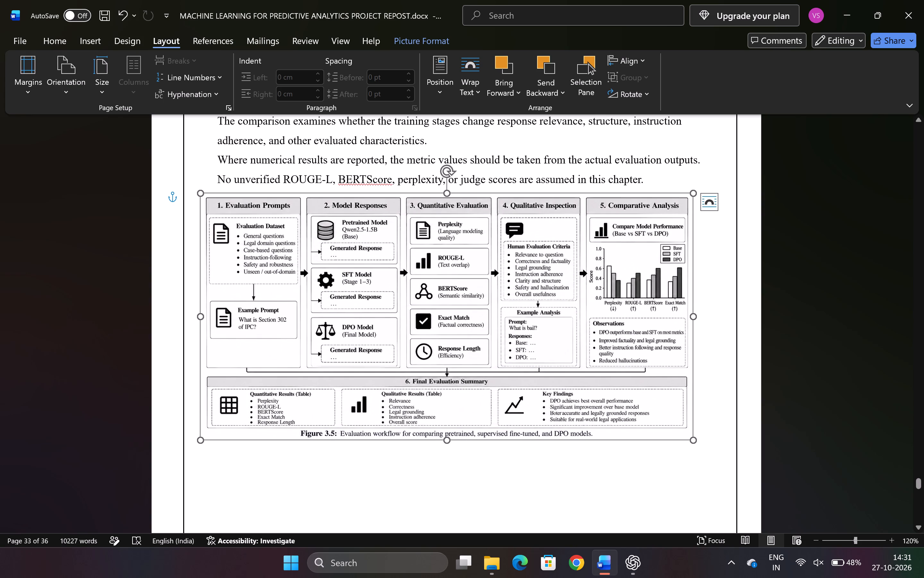
click(535, 342)
drag(535, 342, 571, 344)
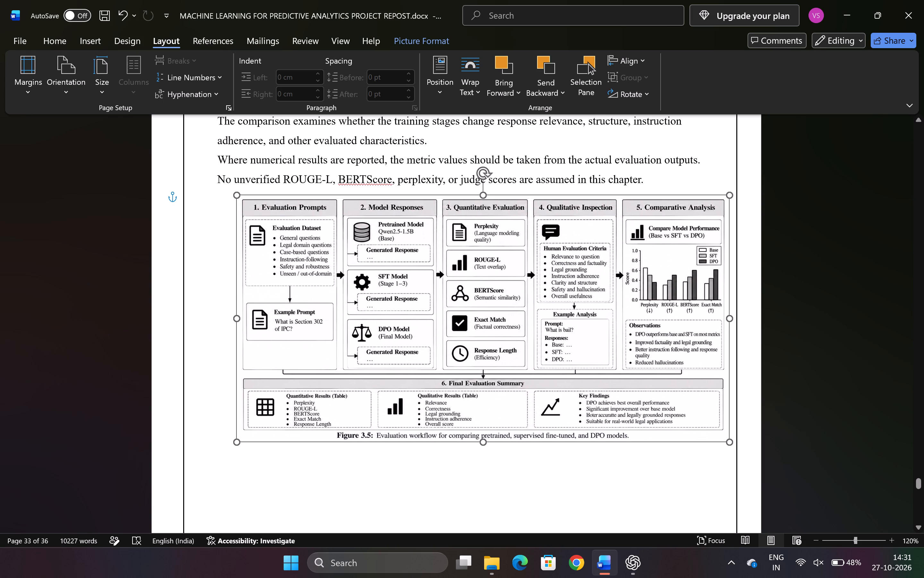
drag(571, 344, 565, 340)
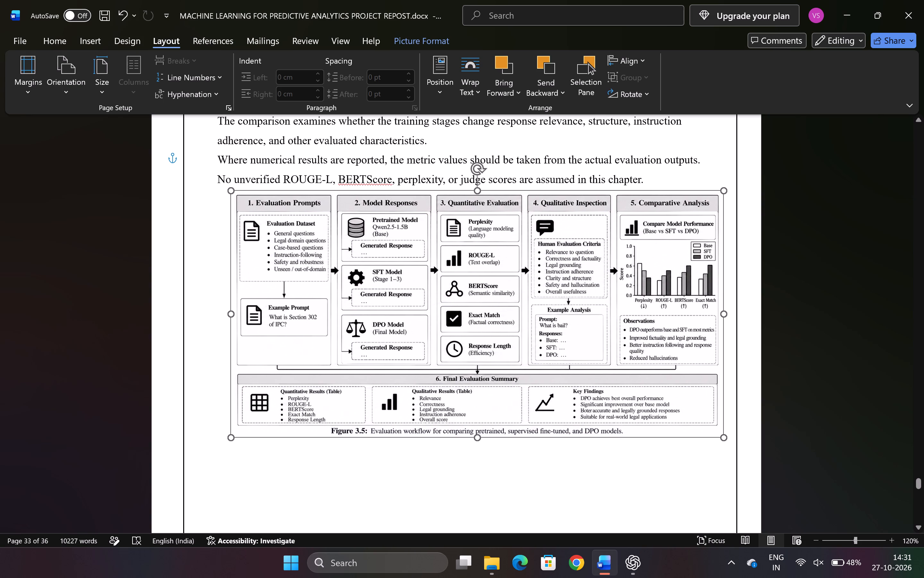
drag(565, 340, 567, 340)
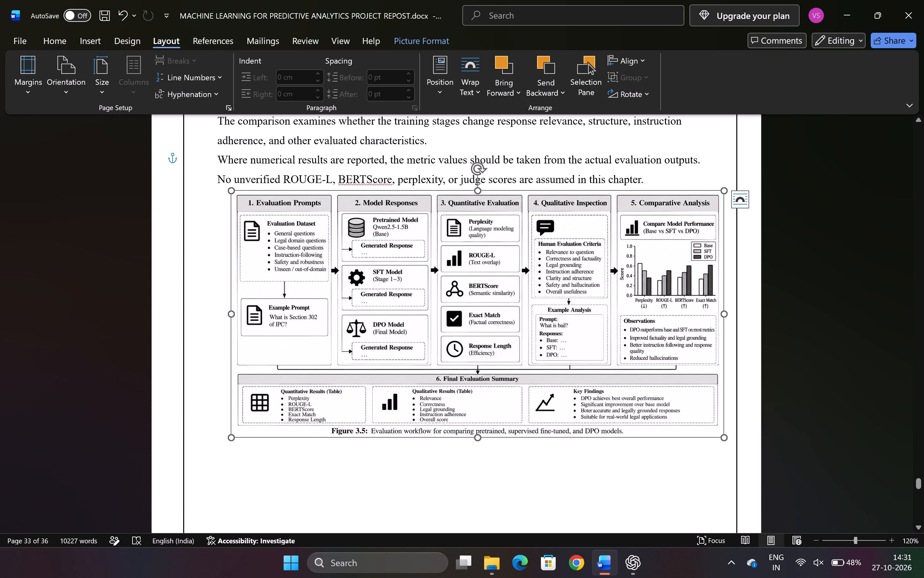
click(567, 340)
drag(567, 340, 562, 340)
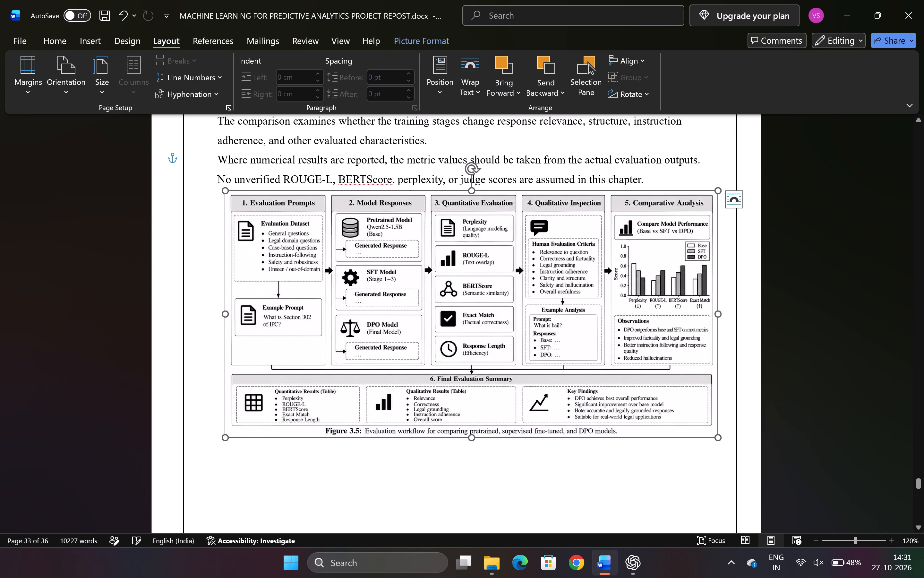
click(535, 453)
Delete the bracketed Figure 3.5 placeholder description and its italic caption above heading 3.11.
ctrl+scroll(535, 453, down, 1)
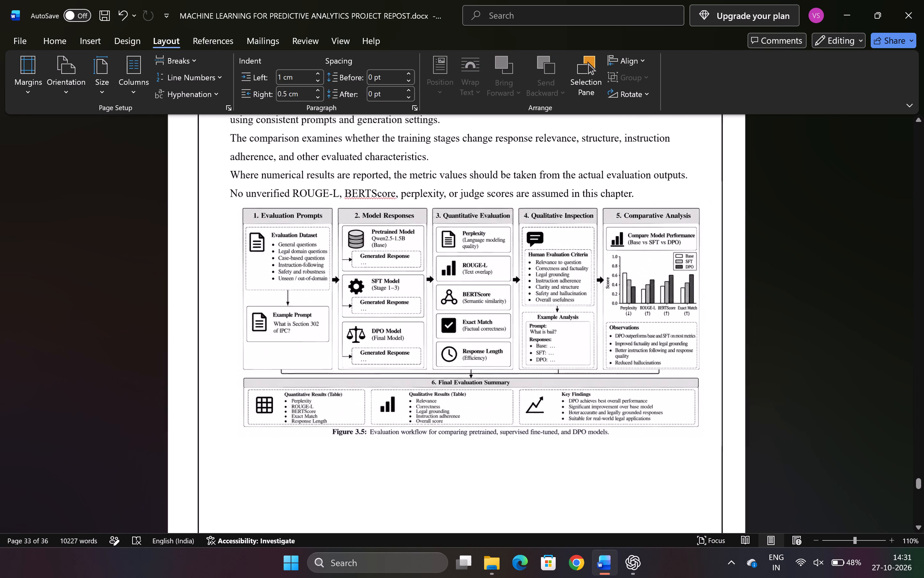
ctrl+scroll(535, 453, down, 1)
scroll(535, 453, down, 5)
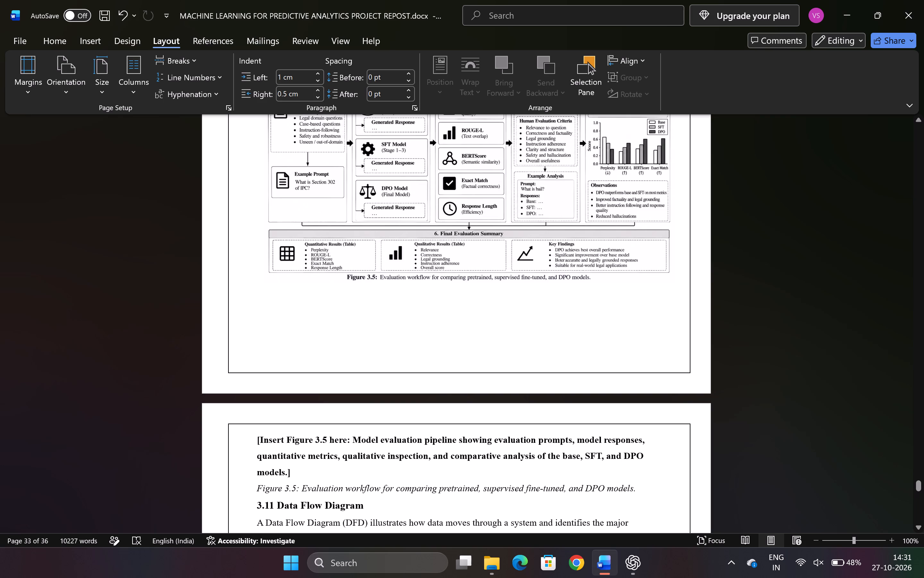
drag(642, 488, 253, 435)
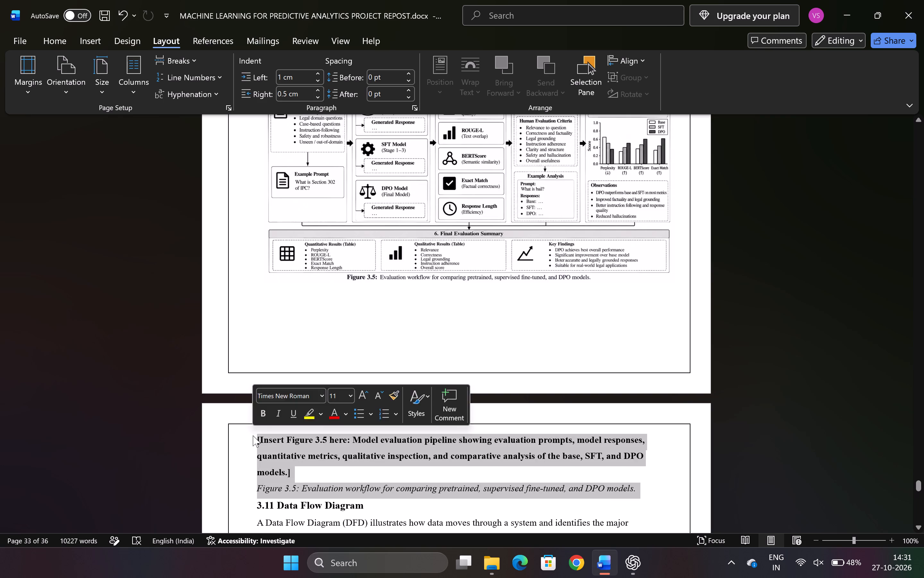
key(BackSpace)
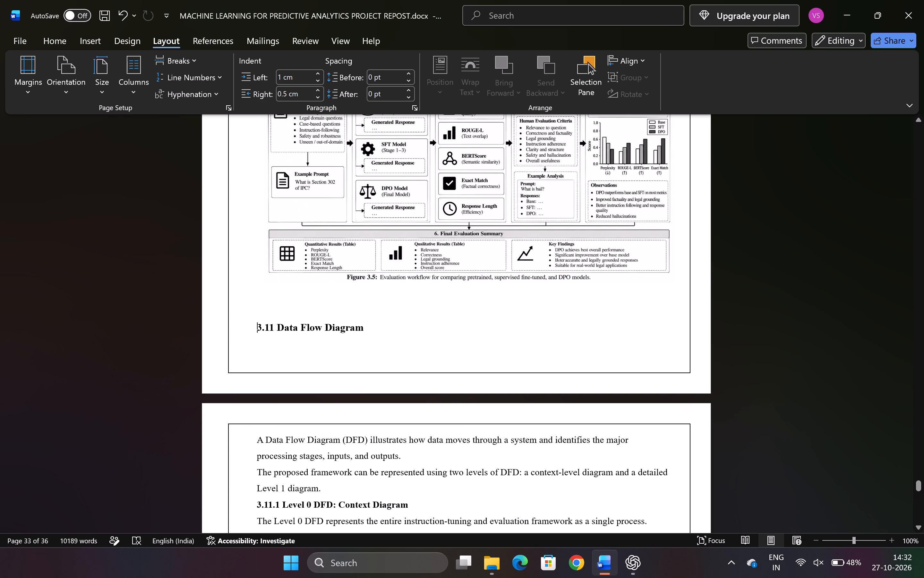
Remove the surplus blank lines between Figure 3.5 and heading 3.11, keeping one blank line and the heading's original indent.
key(BackSpace)
key(BackSpace)
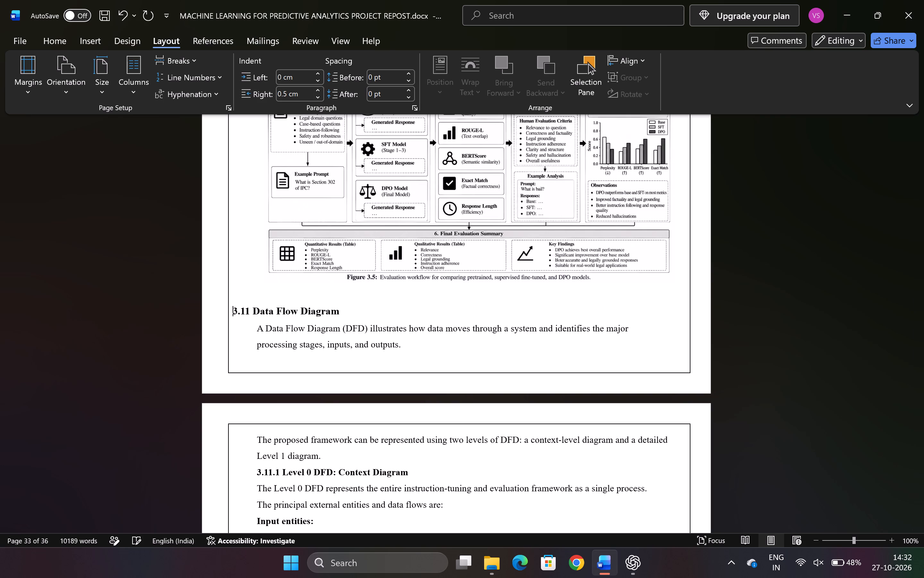
key(ctrl+z)
key(ctrl+z)
key(Up)
key(BackSpace)
key(BackSpace)
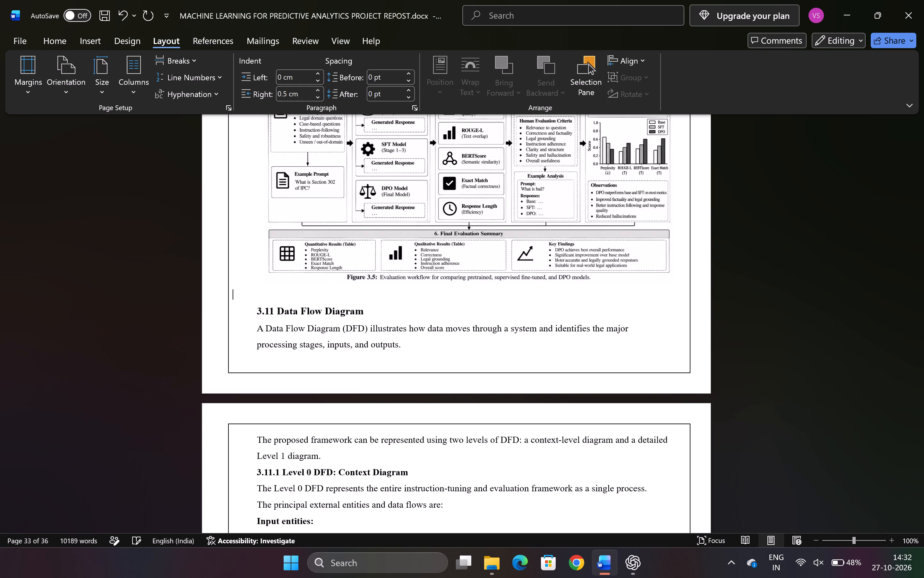
key(BackSpace)
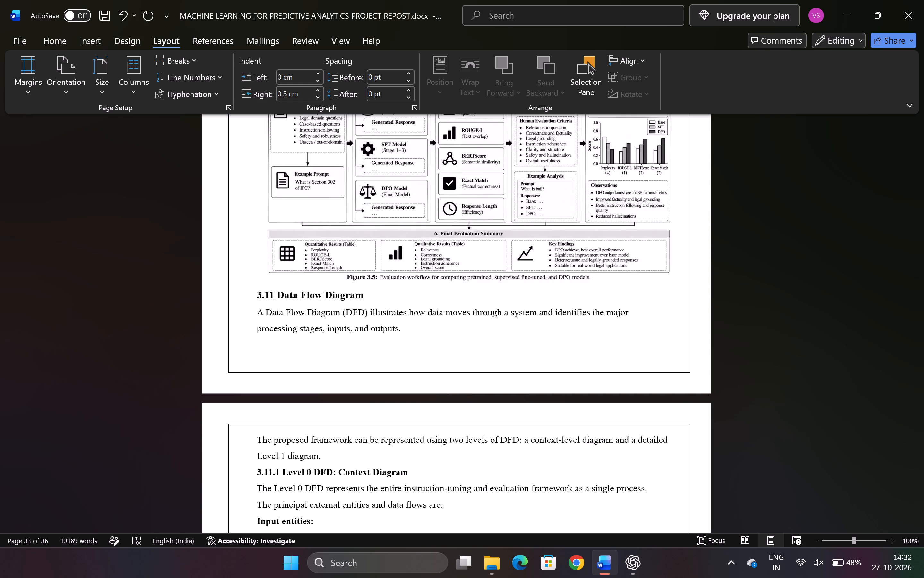
key(Return)
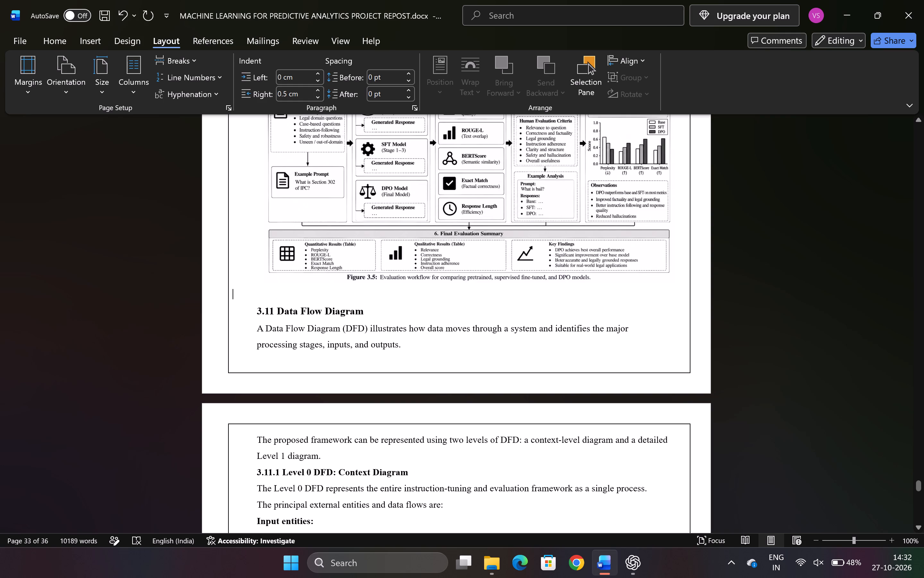
Move the Figure 3.5 image up directly under the paragraph ending "assumed in this chapter." and enlarge it to nearly the page border's width.
drag(563, 260, 542, 271)
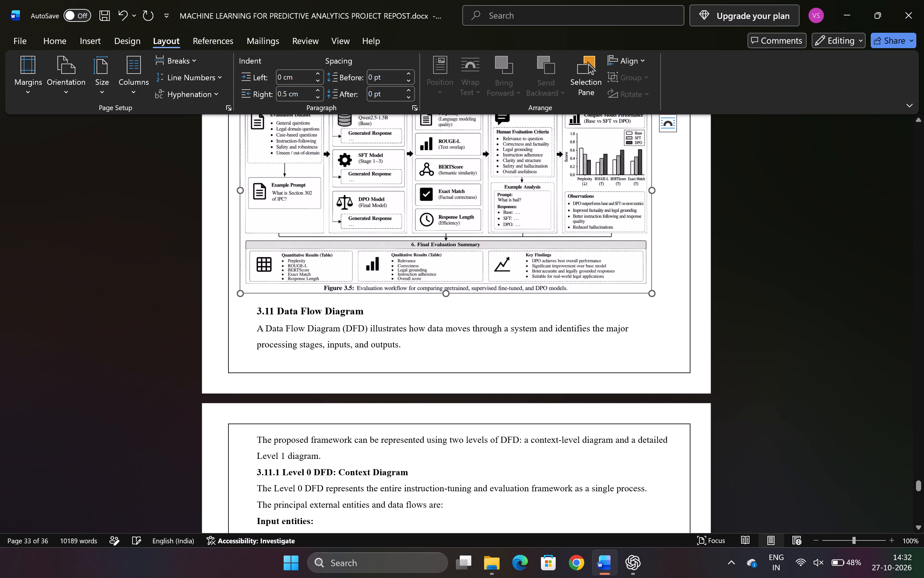
scroll(542, 271, up, 4)
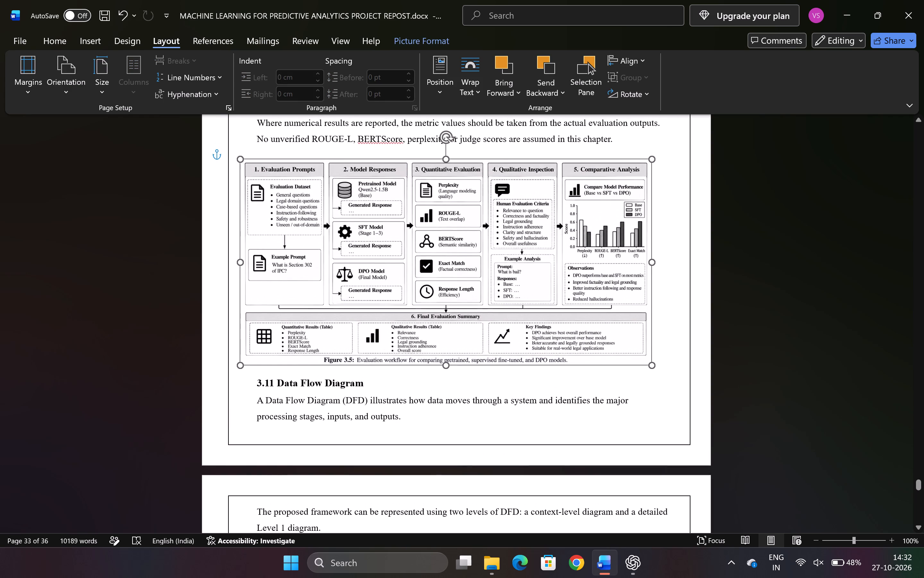
click(534, 270)
drag(534, 270, 544, 258)
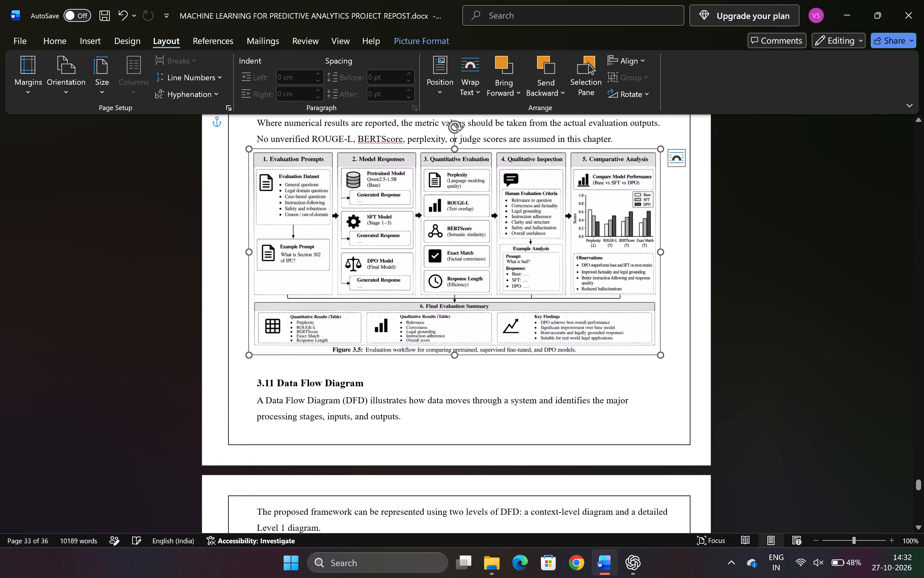
click(665, 356)
drag(665, 356, 667, 357)
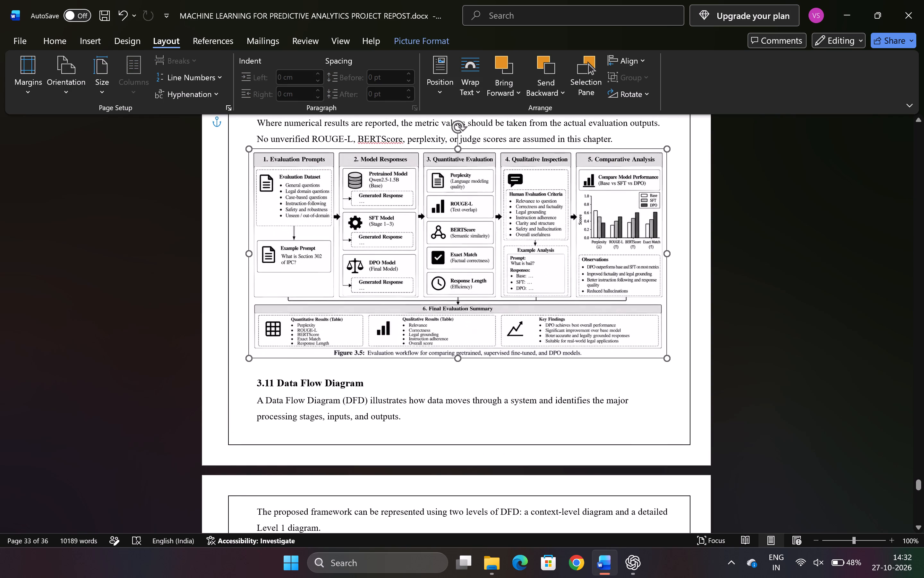
drag(667, 357, 682, 372)
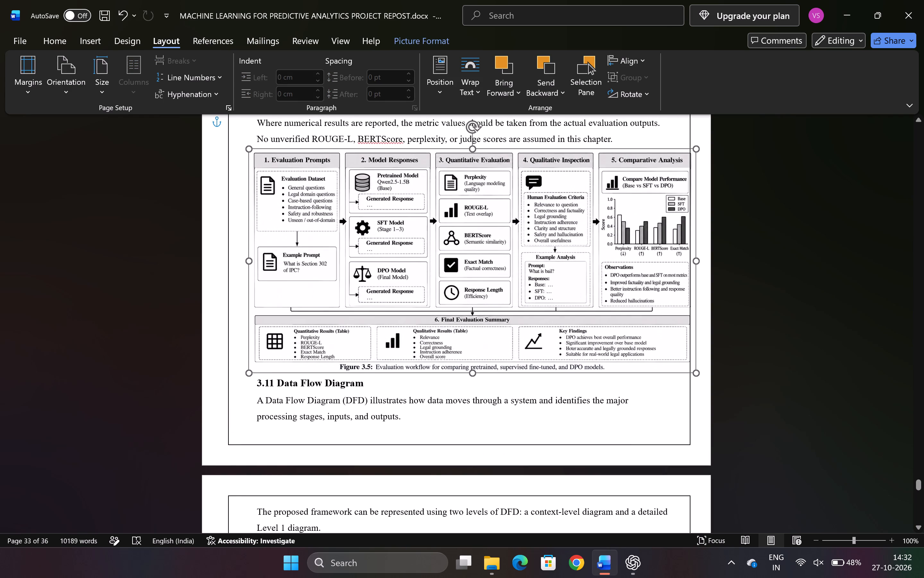
drag(682, 372, 682, 369)
Fine-tune the Figure 3.5 image's sideways position within the page border and nudge it slightly down, keeping it clear of heading 3.11.
click(594, 279)
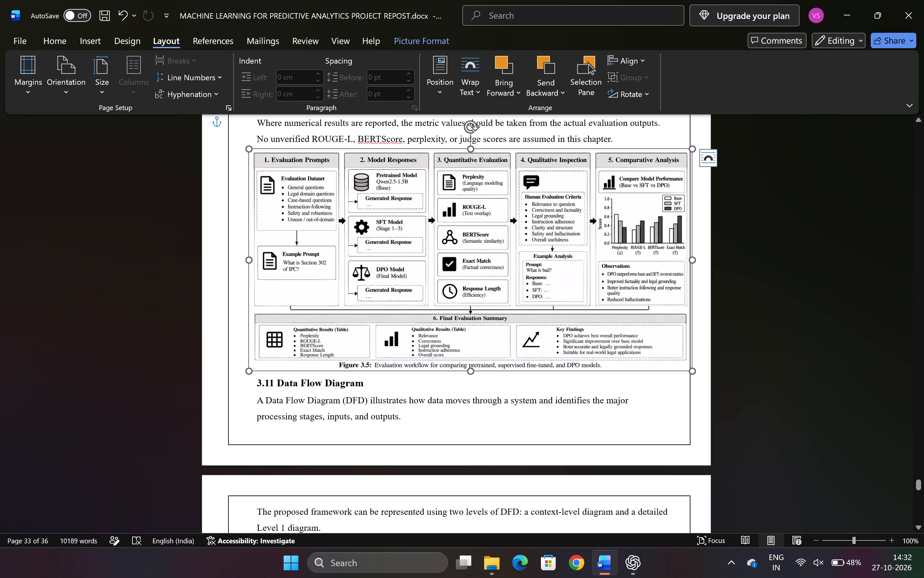
key(Left)
key(Left)
key(Left)
key(Left)
key(Left)
key(Left)
key(Left)
key(Left)
key(Left)
key(Left)
key(Left)
key(Right)
key(Right)
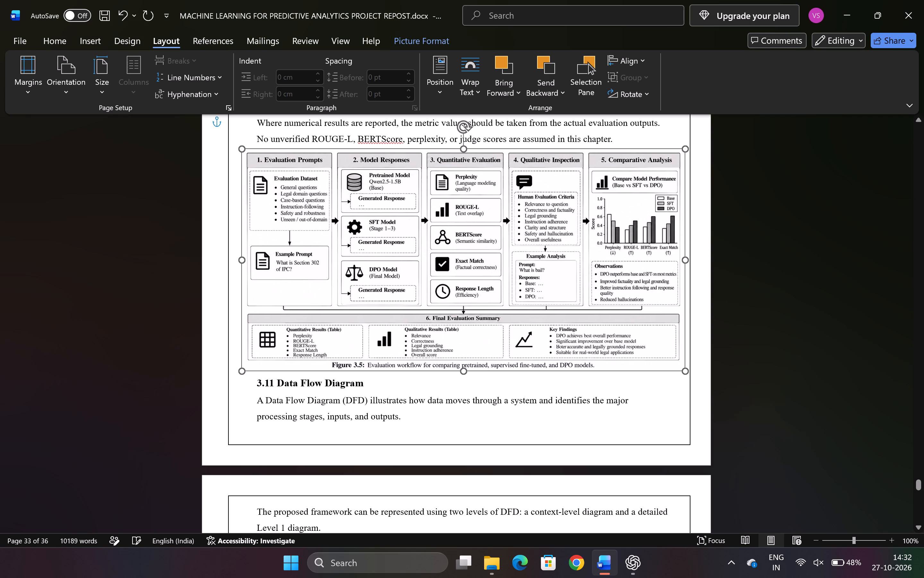
key(Right)
key(Right)
key(Right)
key(Right)
key(Right)
key(Right)
key(Right)
key(Right)
key(Right)
key(Right)
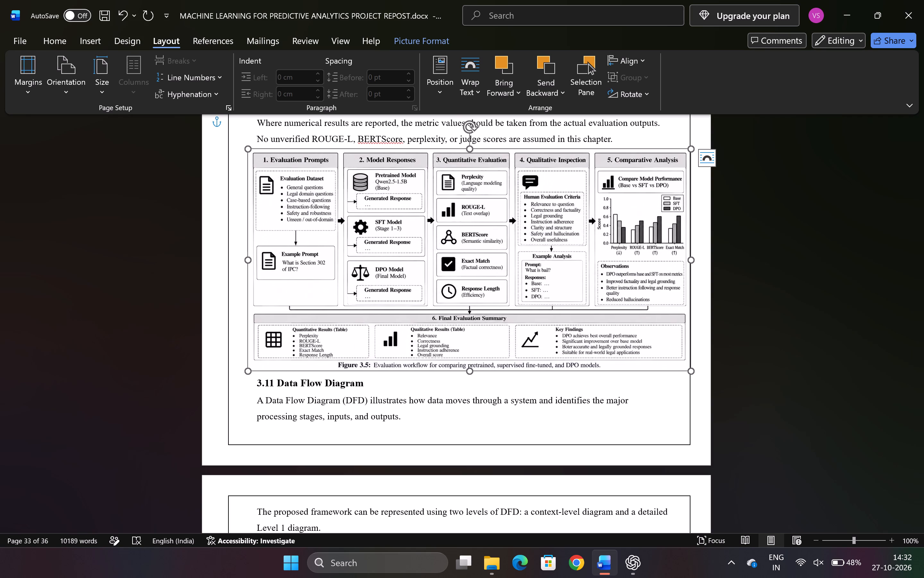
key(Down)
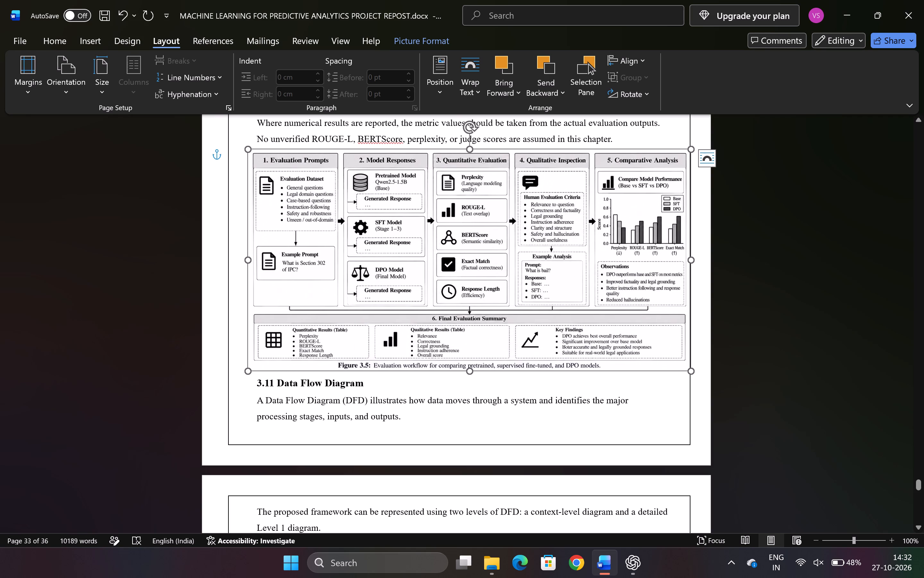
click(543, 402)
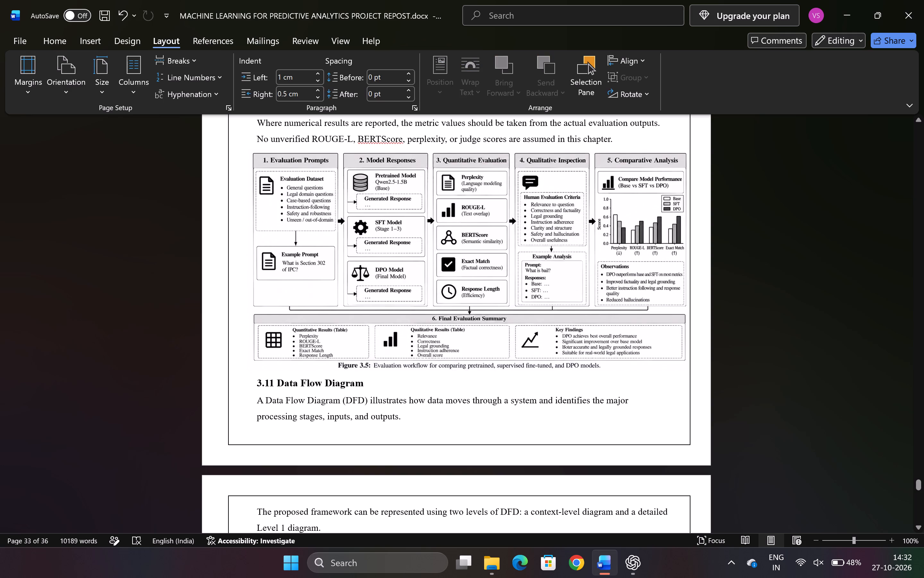
click(652, 398)
Set the left indent of the four bullets under "Input entities:" in section 3.11.1 to 1 cm.
scroll(580, 474, down, 4)
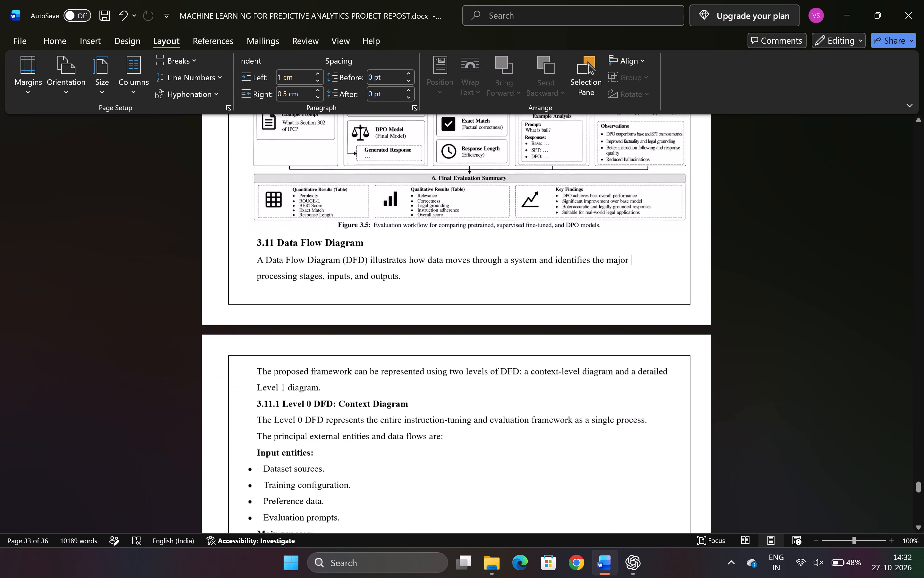
scroll(580, 474, down, 5)
drag(580, 474, 509, 428)
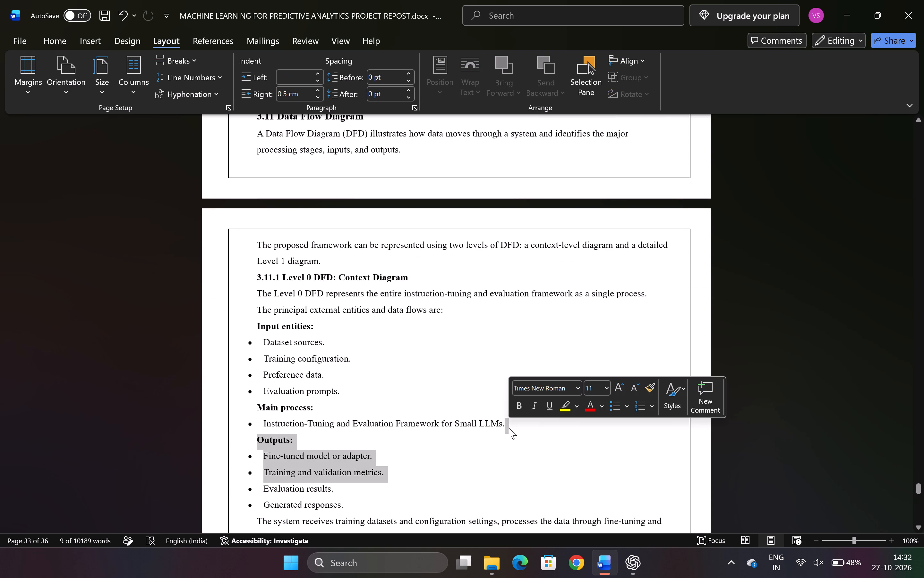
click(509, 428)
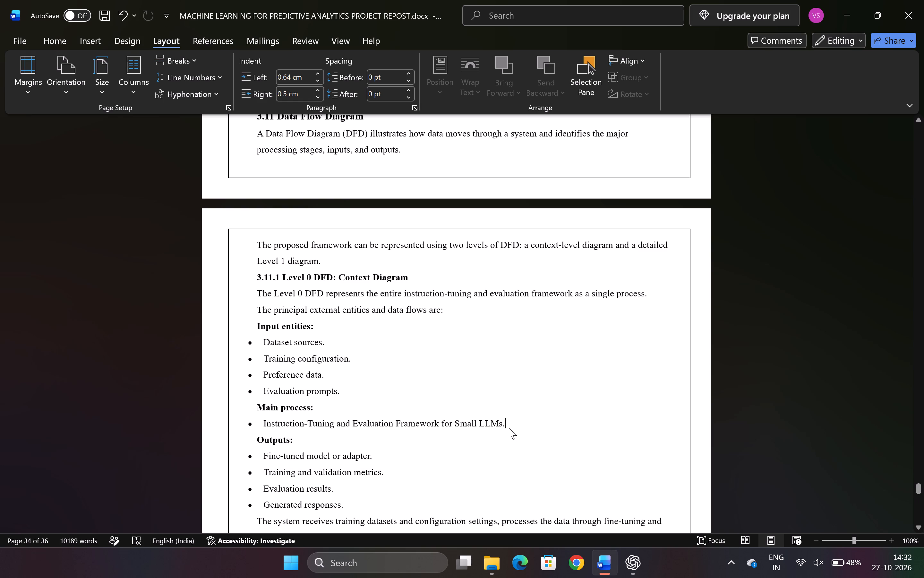
click(374, 394)
drag(374, 394, 275, 347)
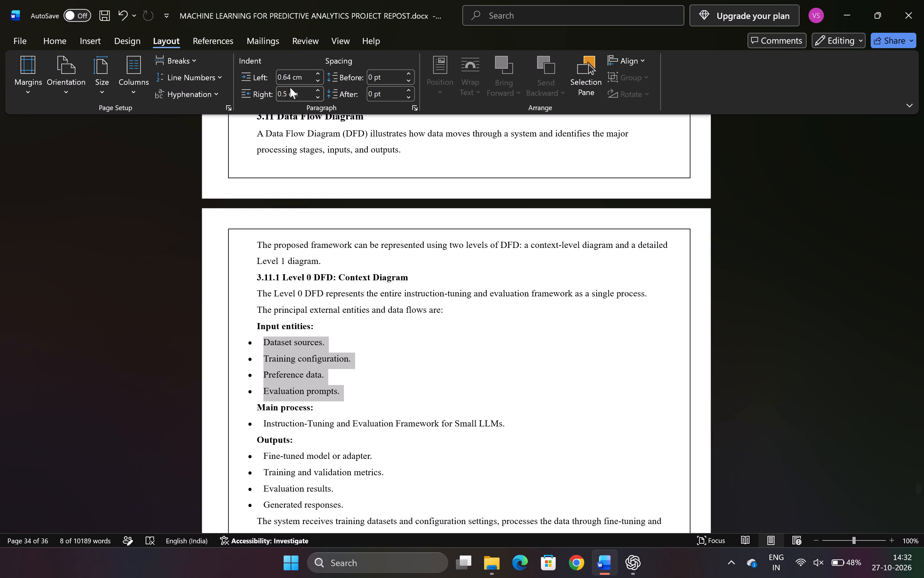
click(287, 76)
key(1)
key(Return)
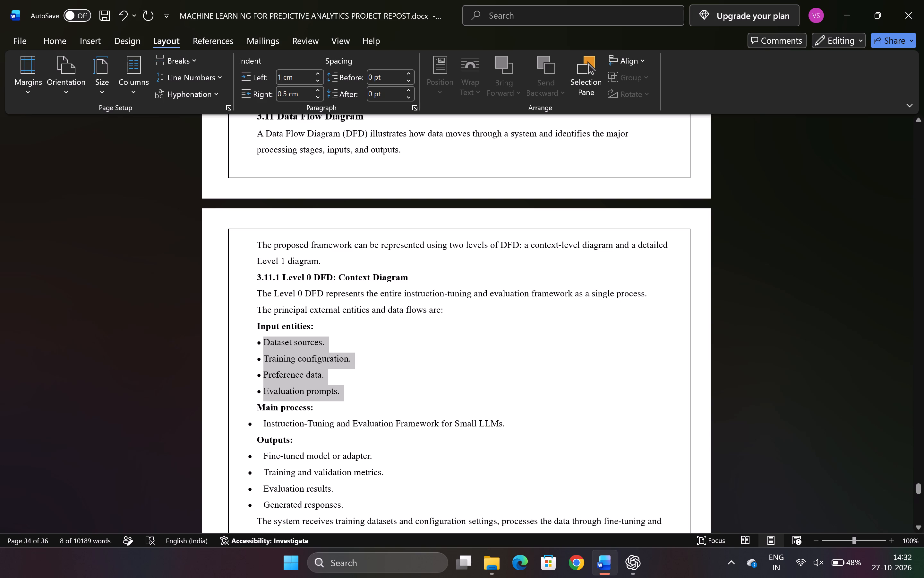
Set the left indent of the bullet under "Main process:" to 1 cm.
click(332, 424)
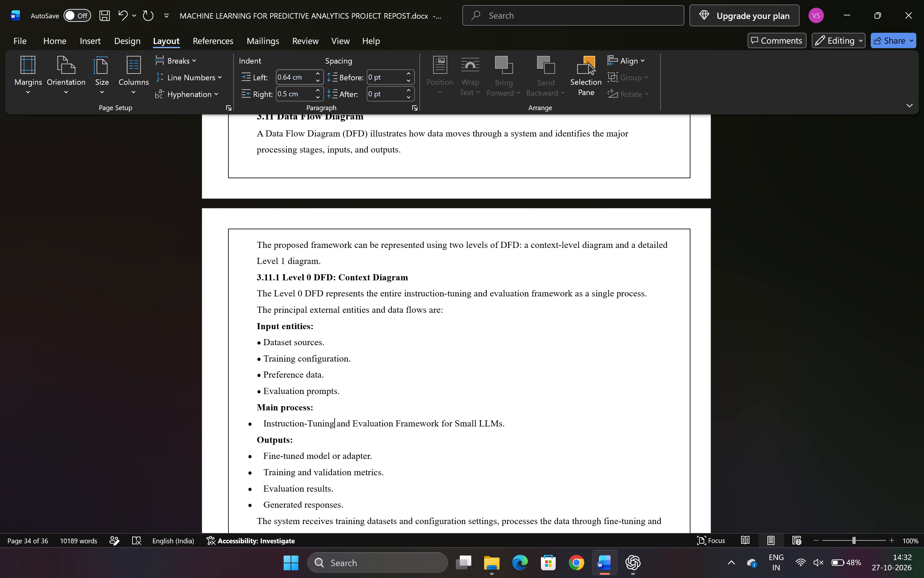
click(284, 77)
key(1)
key(Return)
Set the left indent of the four bullets under "Outputs:" to 1 cm.
click(348, 503)
drag(348, 503, 299, 469)
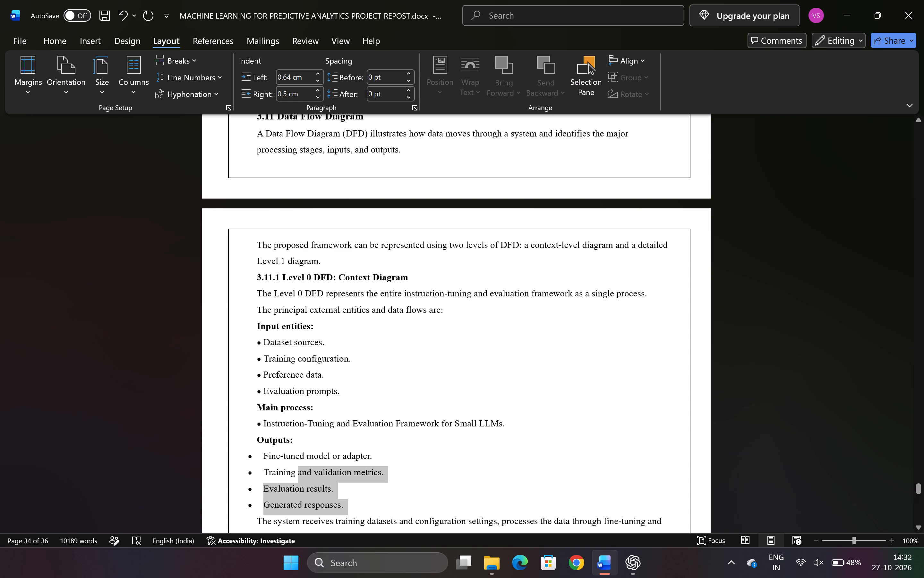
drag(299, 469, 268, 457)
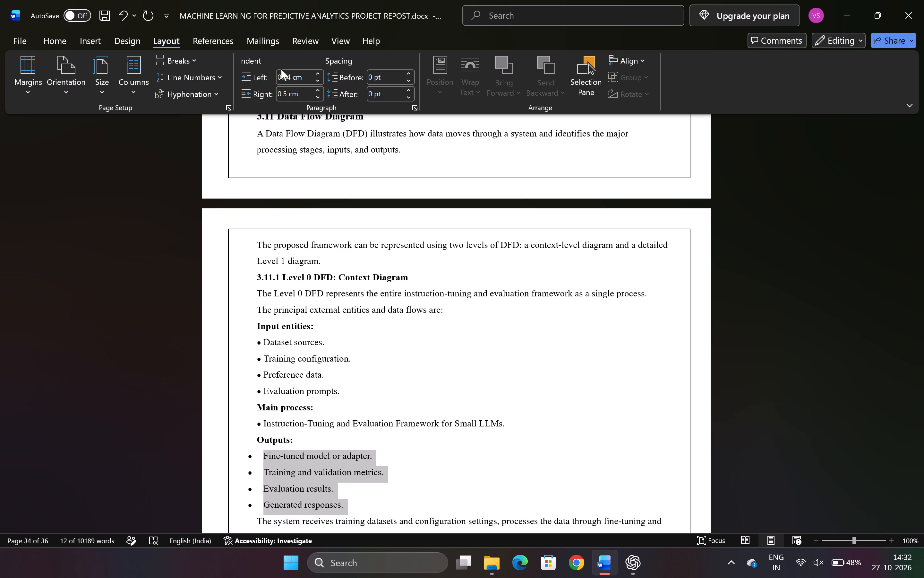
click(282, 81)
key(1)
key(Return)
scroll(282, 81, down, 4)
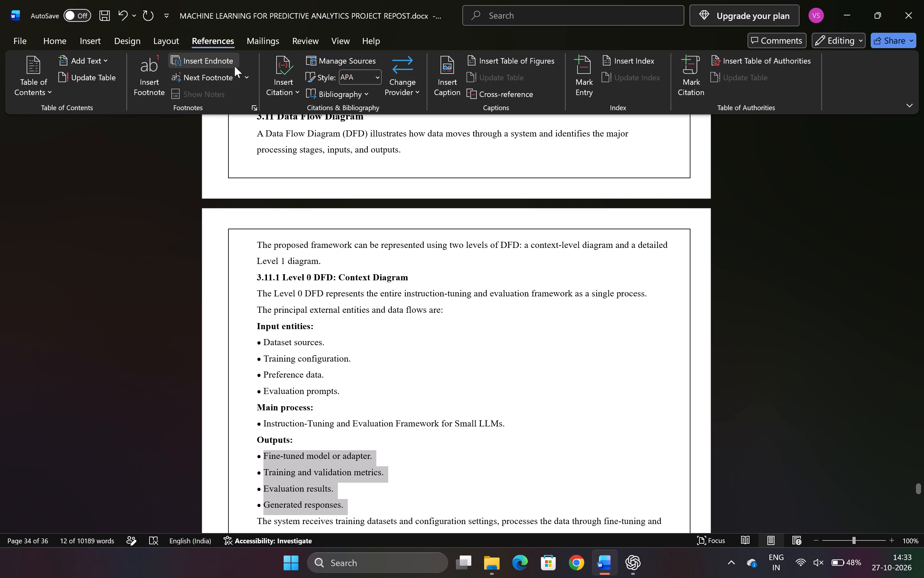
drag(167, 37, 411, 277)
scroll(411, 277, up, 5)
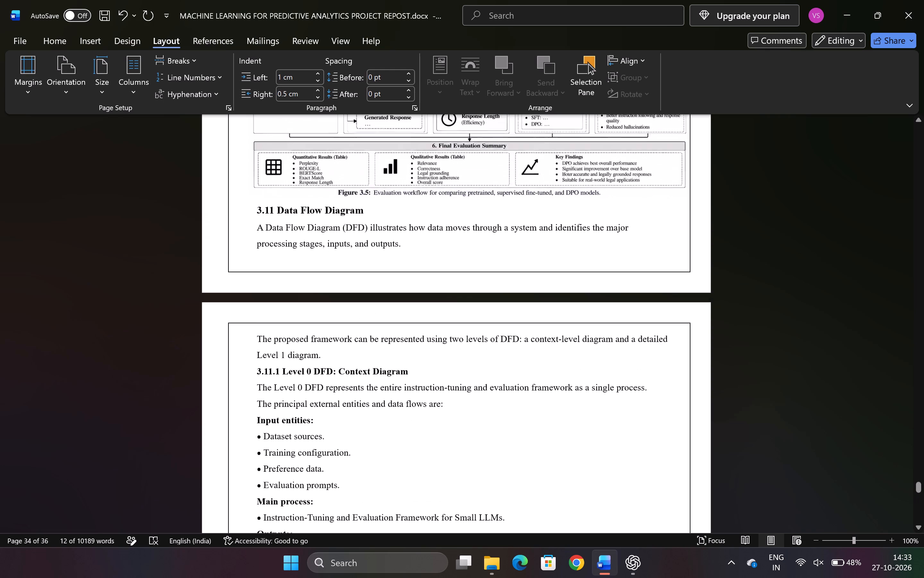
scroll(411, 277, down, 5)
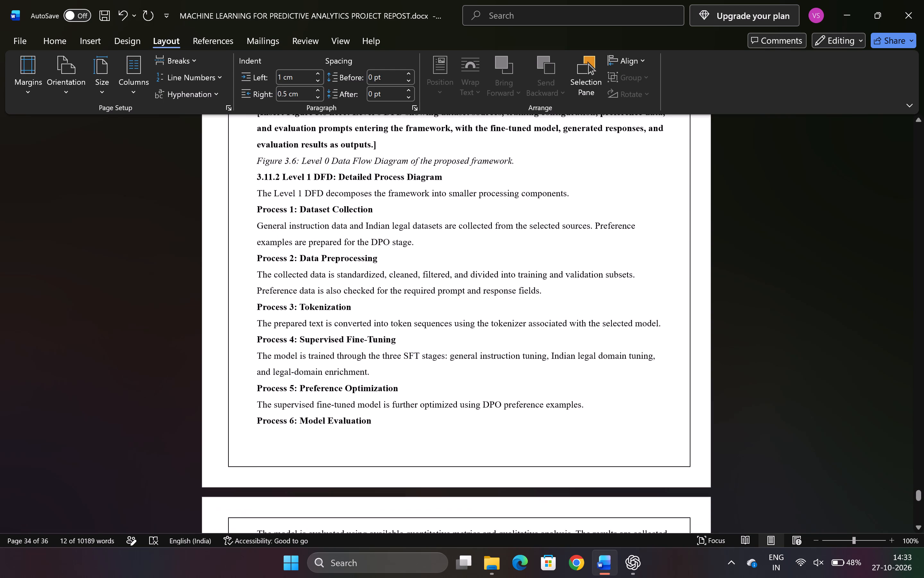
scroll(411, 277, up, 4)
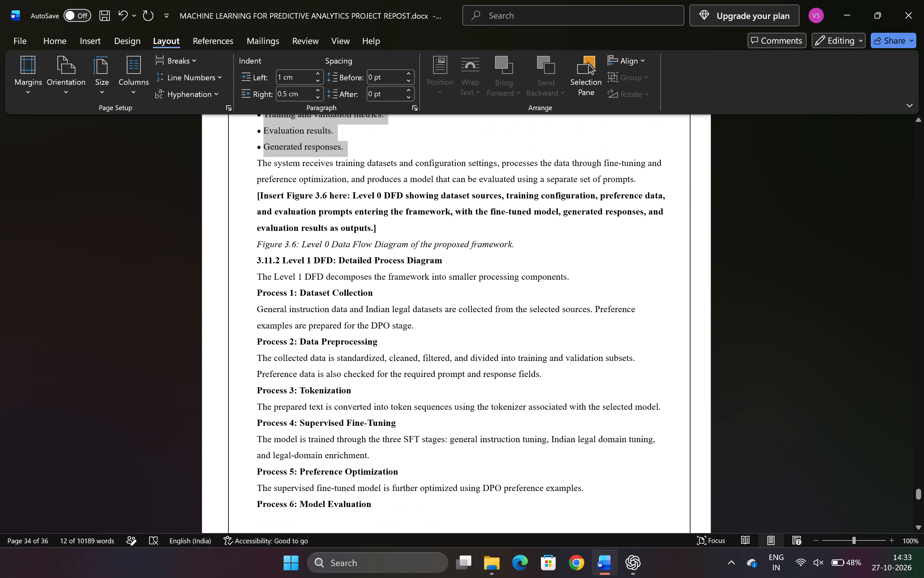
click(522, 244)
drag(522, 244, 267, 201)
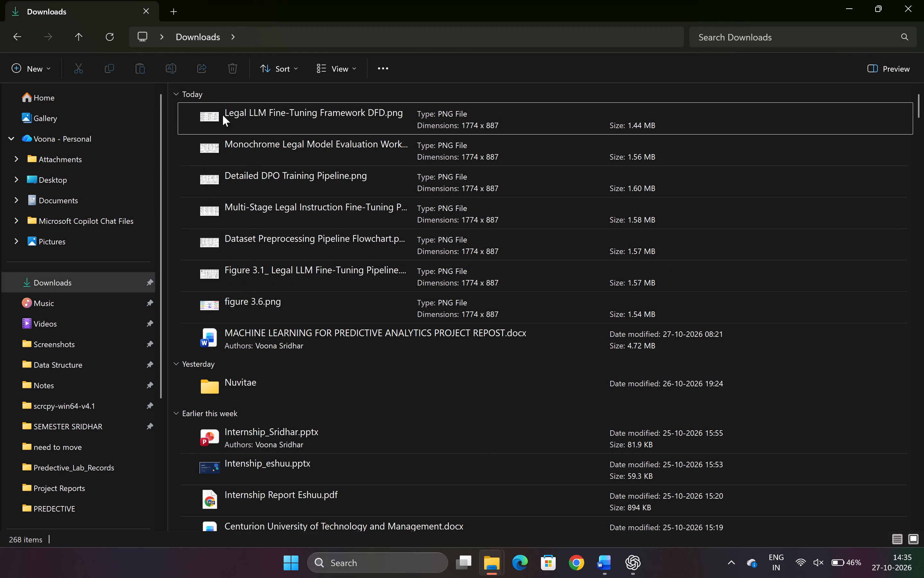
click(225, 117)
key(ctrl+c)
key(alt+Tab)
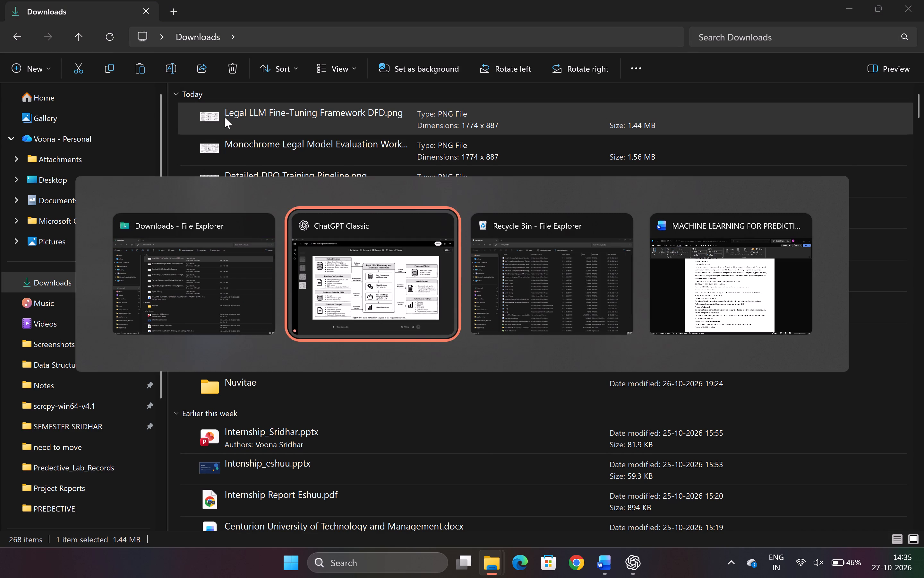
key(alt+Tab)
key(alt+Tab)
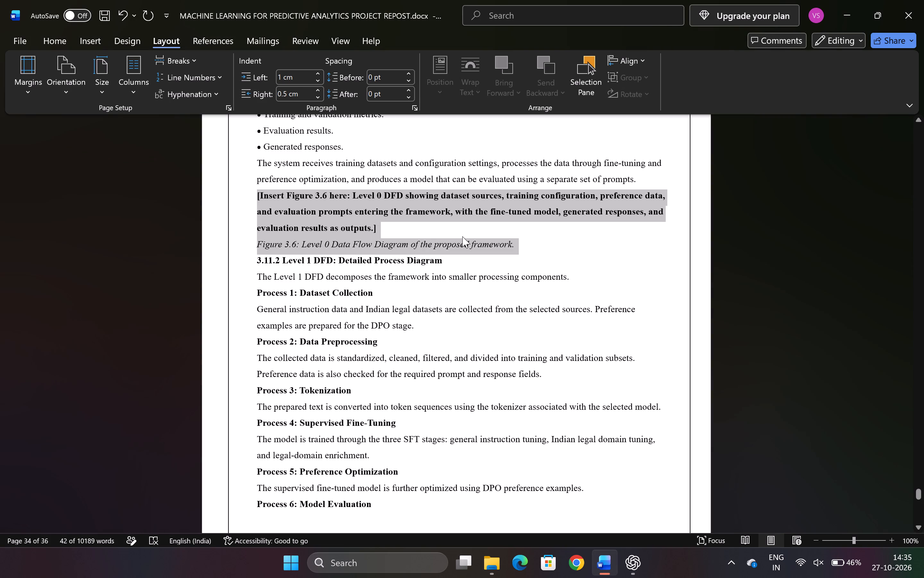
key(Return)
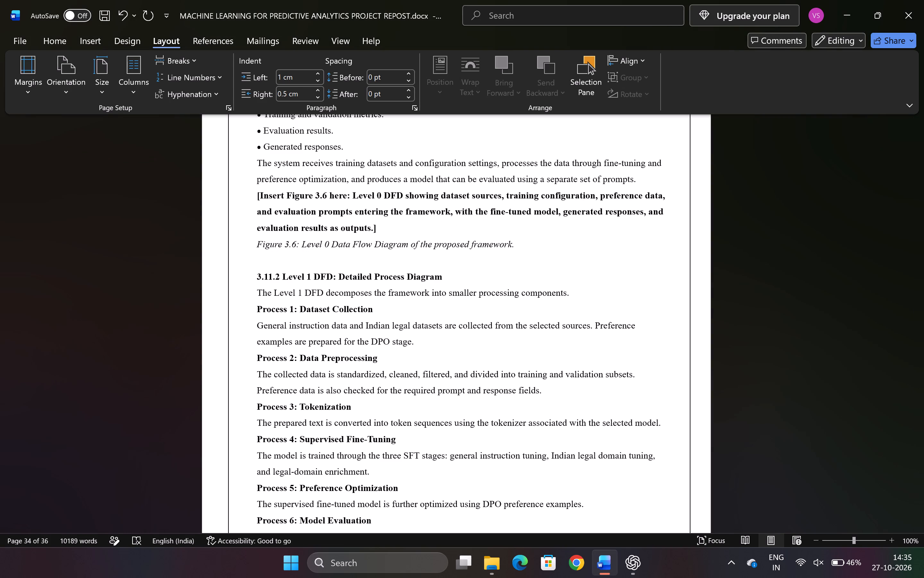
key(ctrl+z)
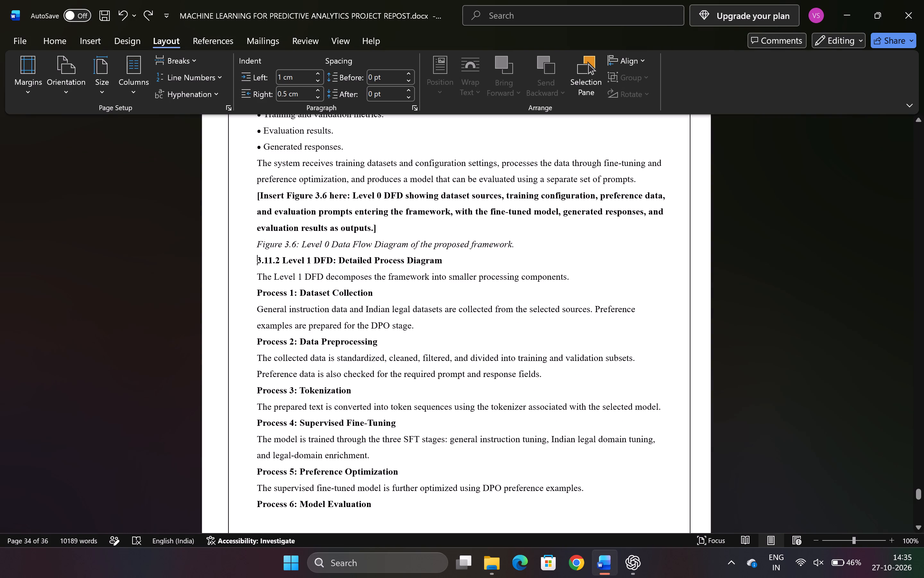
key(Return)
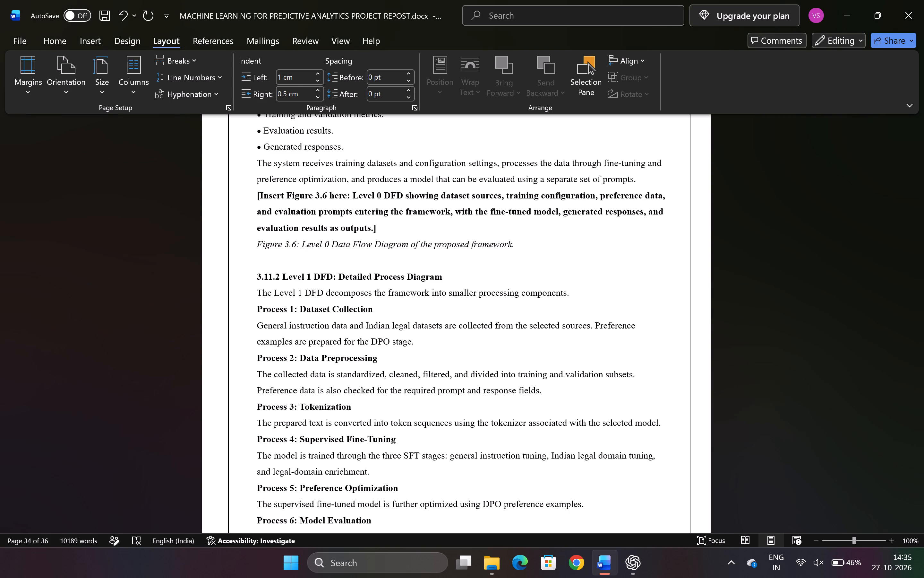
key(Up)
key(ctrl+v)
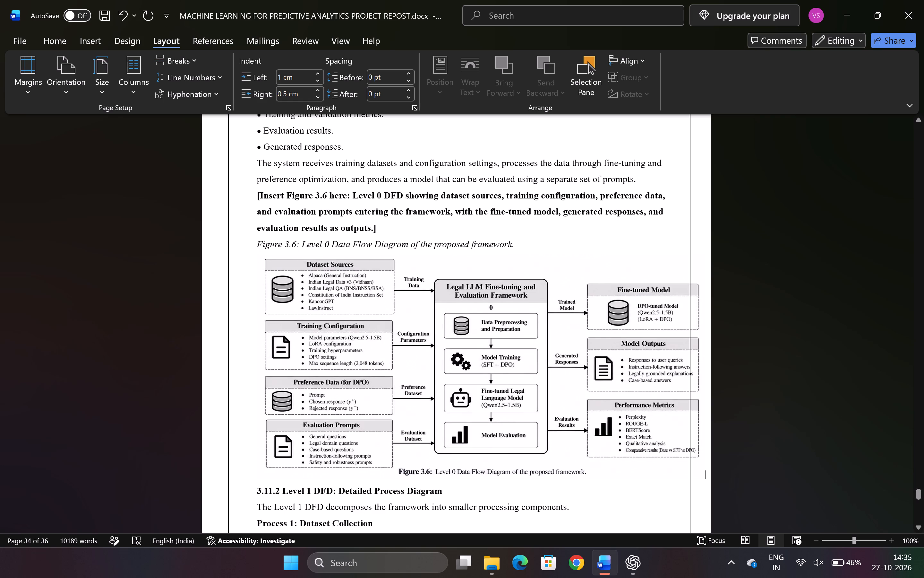
Insert eleven blank lines between the Figure 3.6 caption and the pasted diagram to make room for it.
click(251, 408)
key(Return)
key(Return)
key(Return)
key(Return)
key(Return)
key(Return)
key(Return)
key(Return)
key(Return)
key(Return)
key(Return)
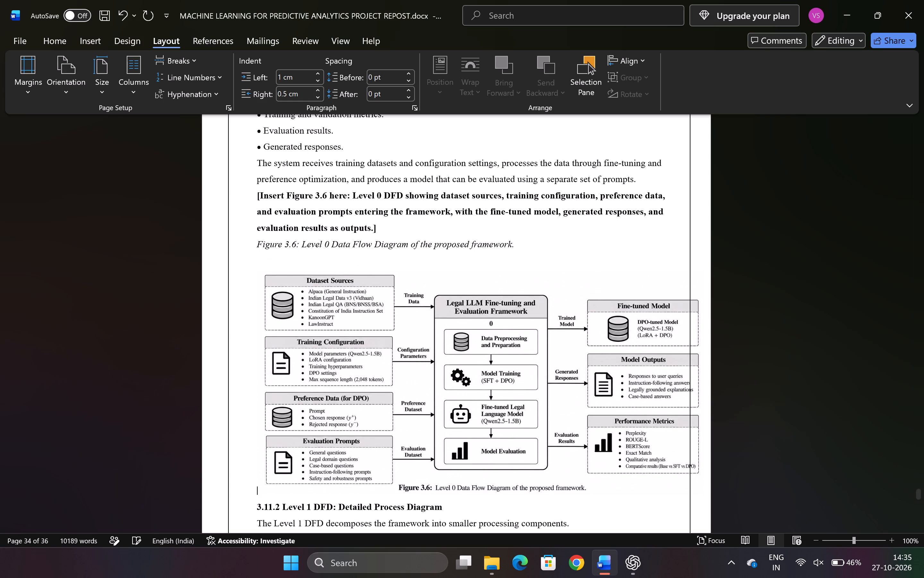
Set the Figure 3.6 diagram's wrapping to In Front of Text and move it directly below its caption in section 3.11.1.
click(429, 334)
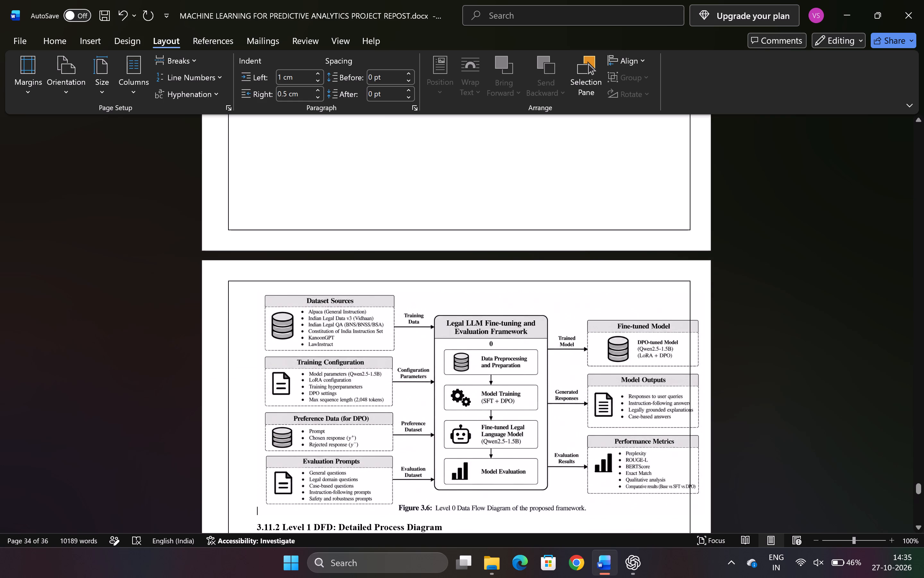
click(729, 302)
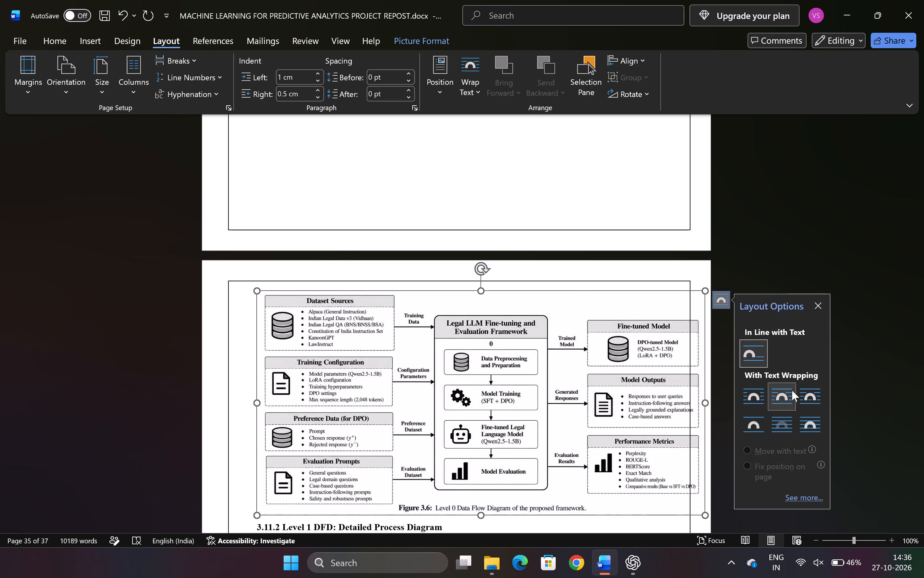
click(807, 413)
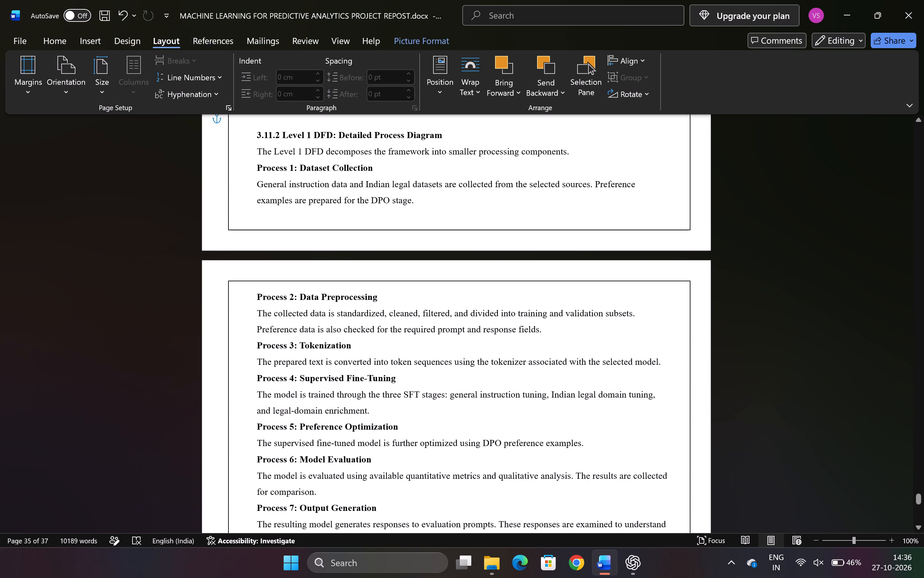
scroll(639, 419, up, 8)
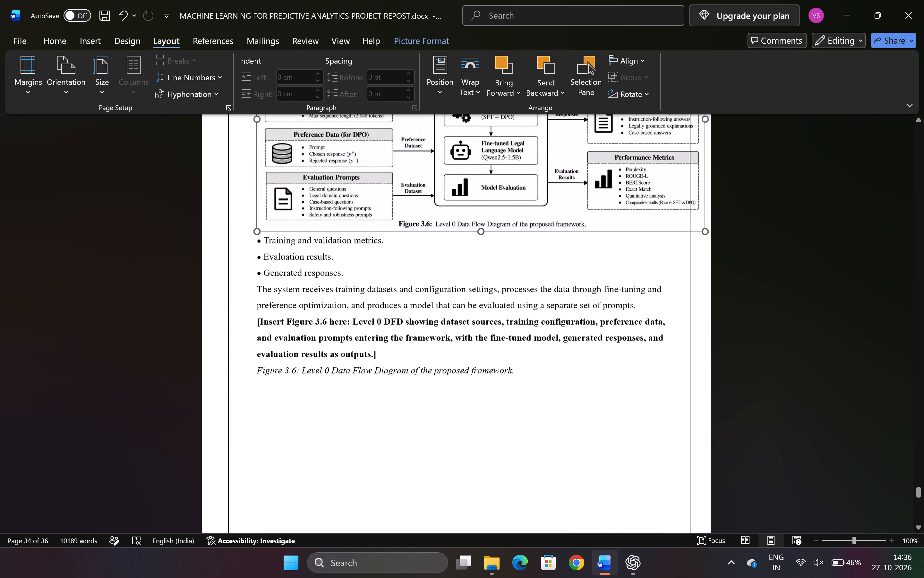
drag(492, 146, 478, 520)
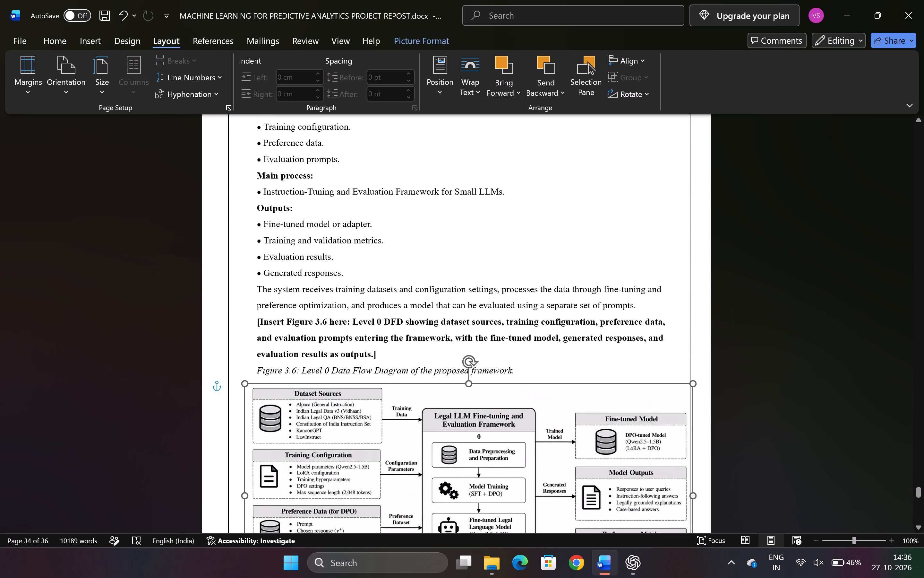
Delete the bracketed Figure 3.6 placeholder and its italic caption above the diagram.
scroll(545, 331, up, 5)
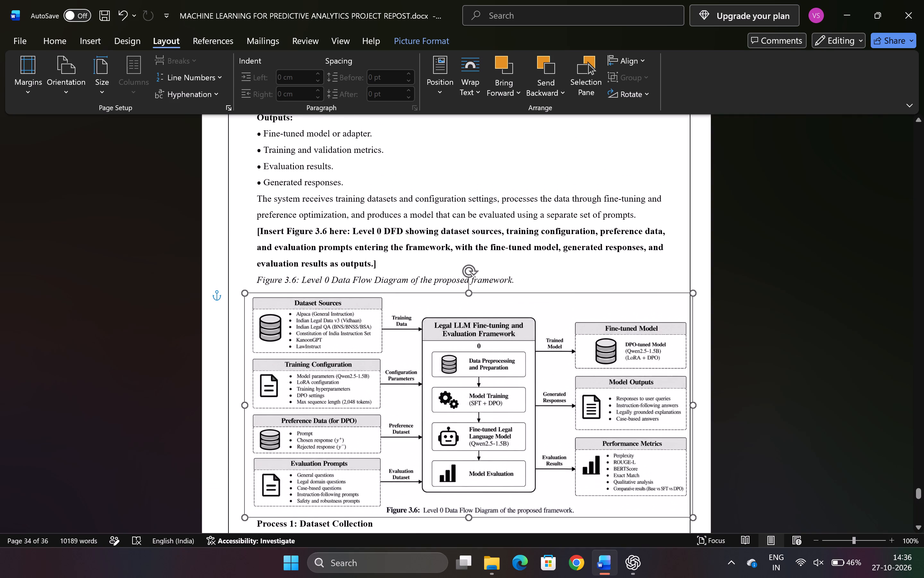
drag(533, 281, 257, 228)
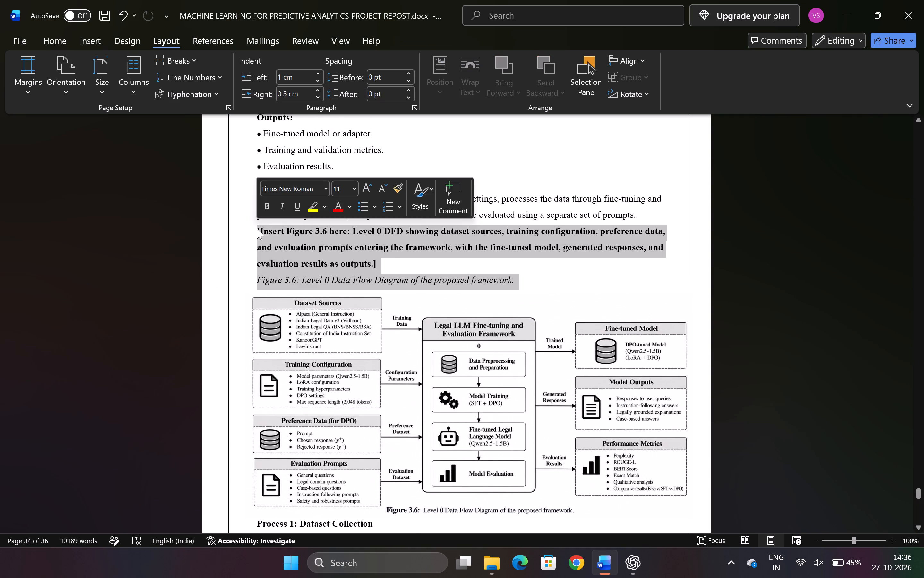
key(BackSpace)
Shrink the Figure 3.6 diagram and fit it within the page border between the section 3.11.1 text and the 3.11.2 heading.
drag(324, 374, 315, 255)
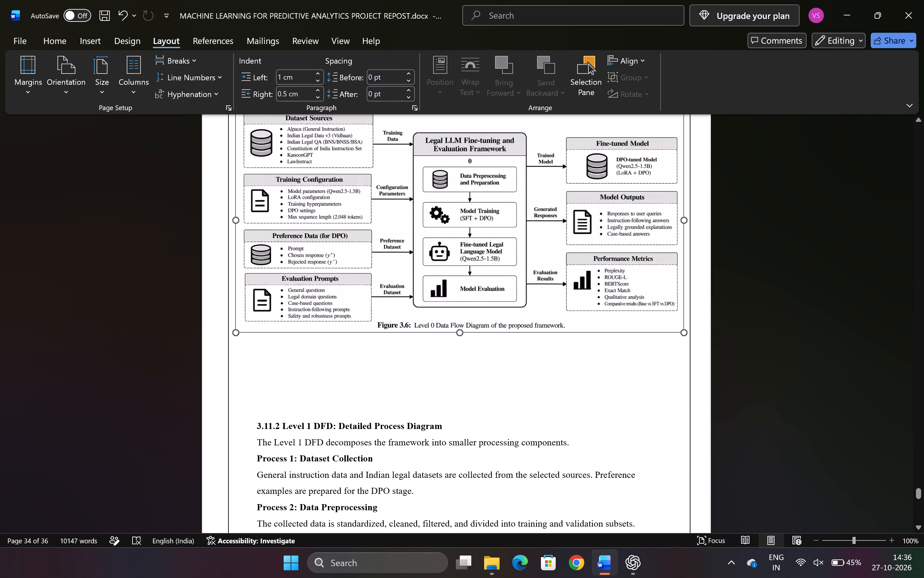
drag(315, 255, 253, 359)
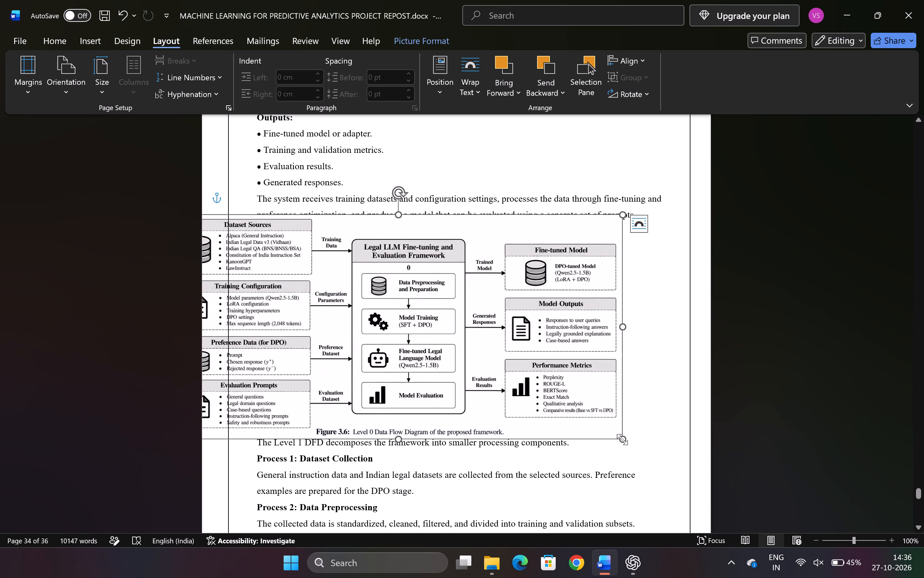
drag(624, 439, 532, 391)
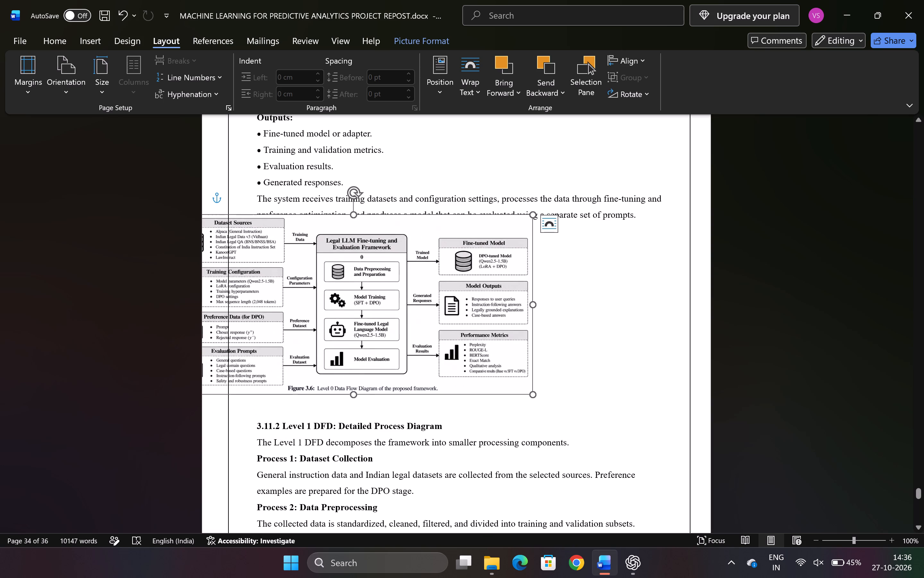
drag(389, 268, 481, 278)
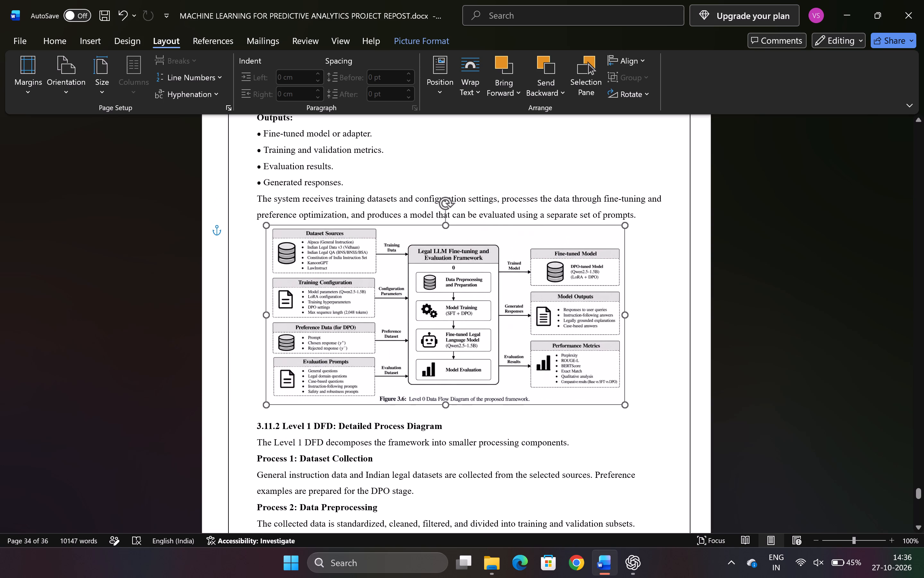
drag(623, 405, 652, 410)
key(Up)
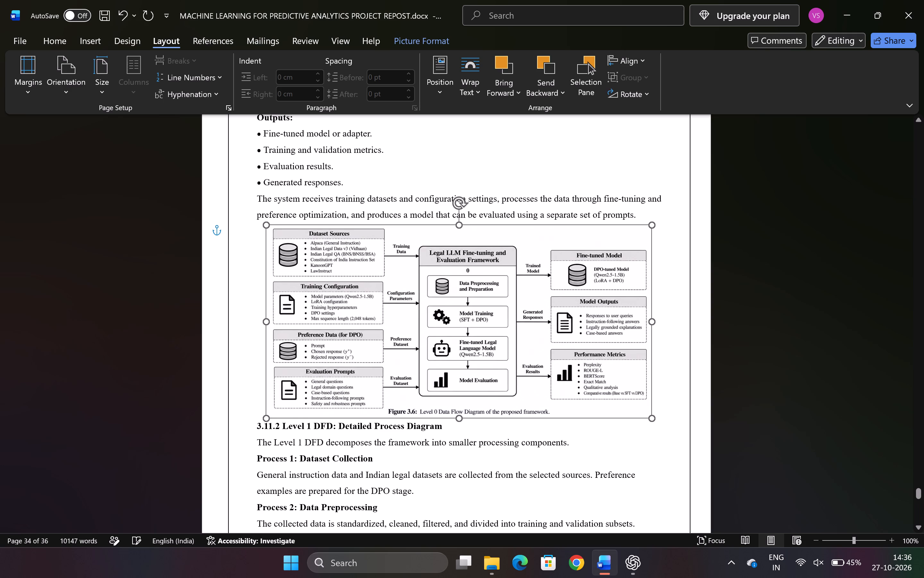
key(Up)
key(Up)
key(Up)
key(Up)
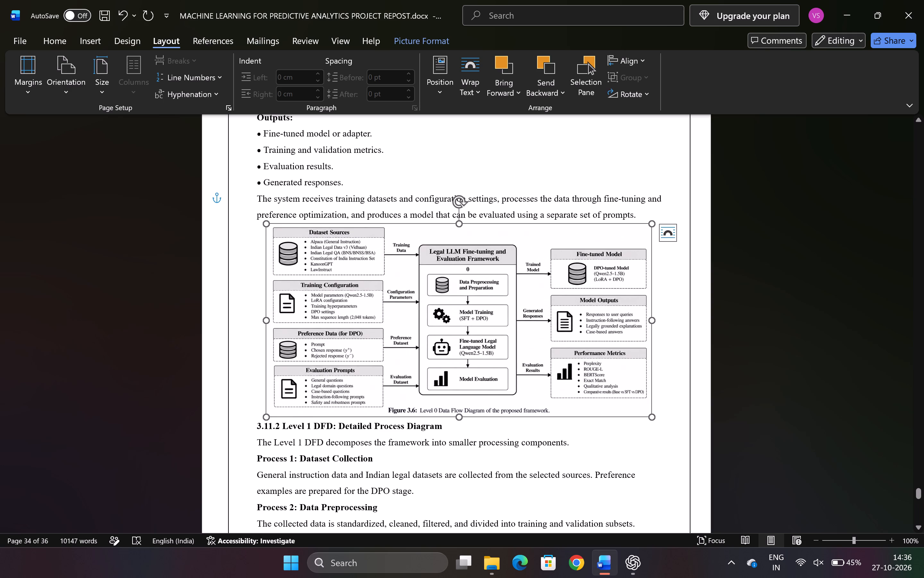
click(649, 487)
key(alt+Tab)
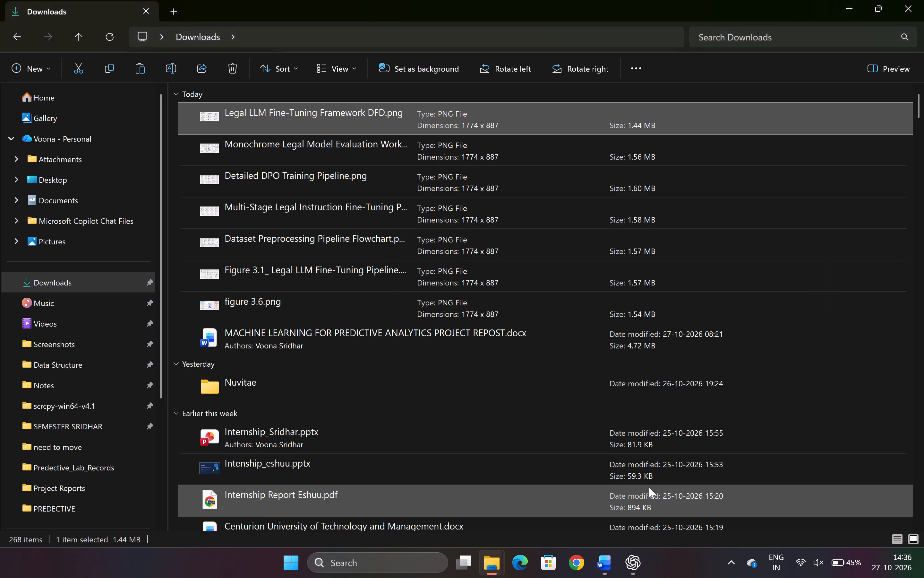
key(alt+Tab)
scroll(538, 422, down, 4)
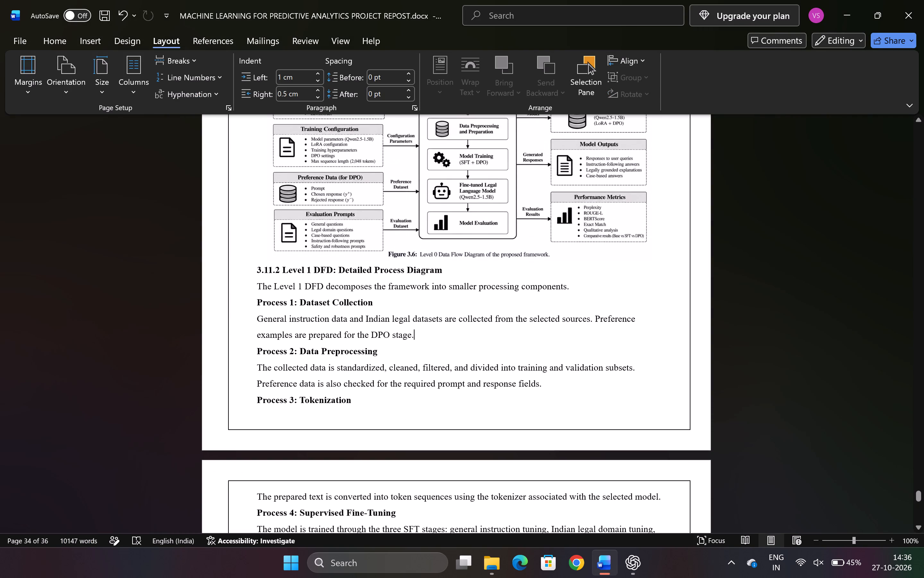
scroll(632, 199, down, 14)
scroll(632, 199, up, 3)
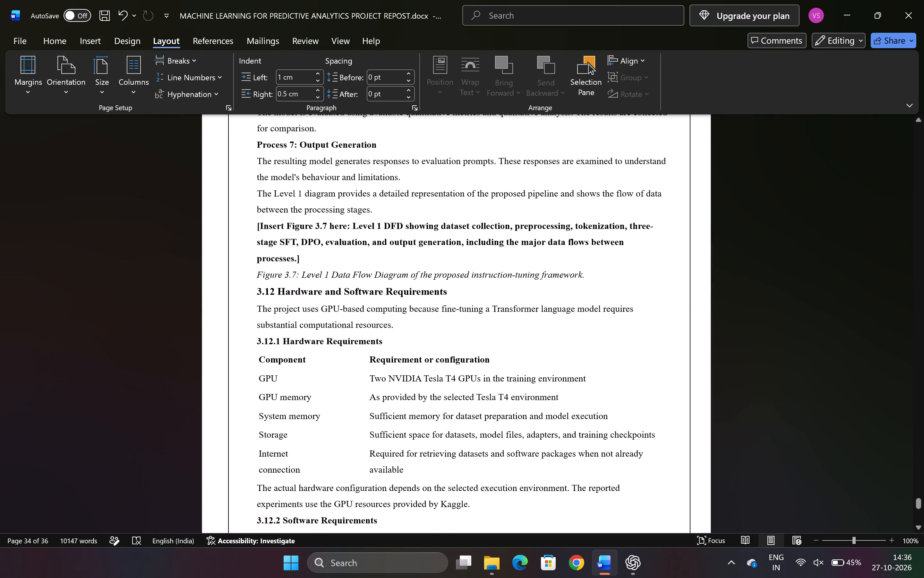
drag(610, 276, 282, 230)
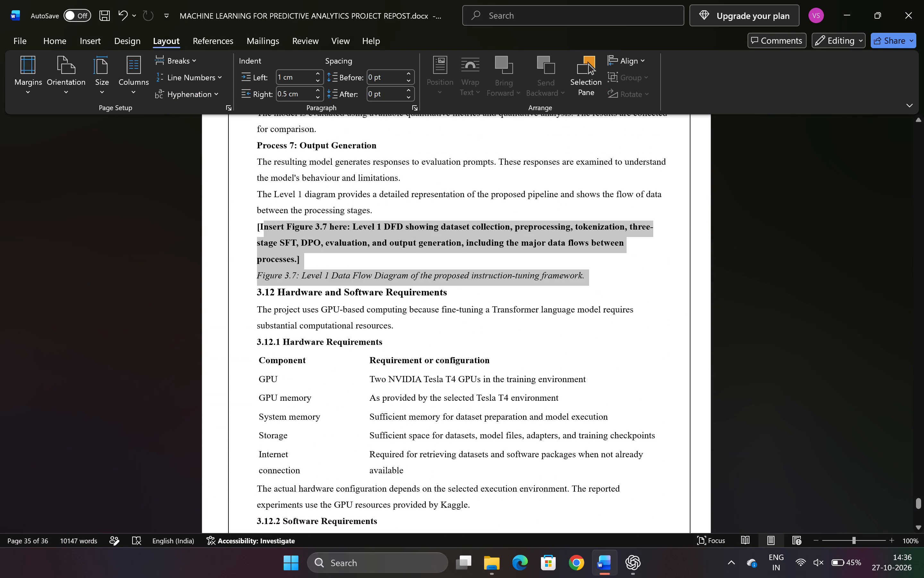